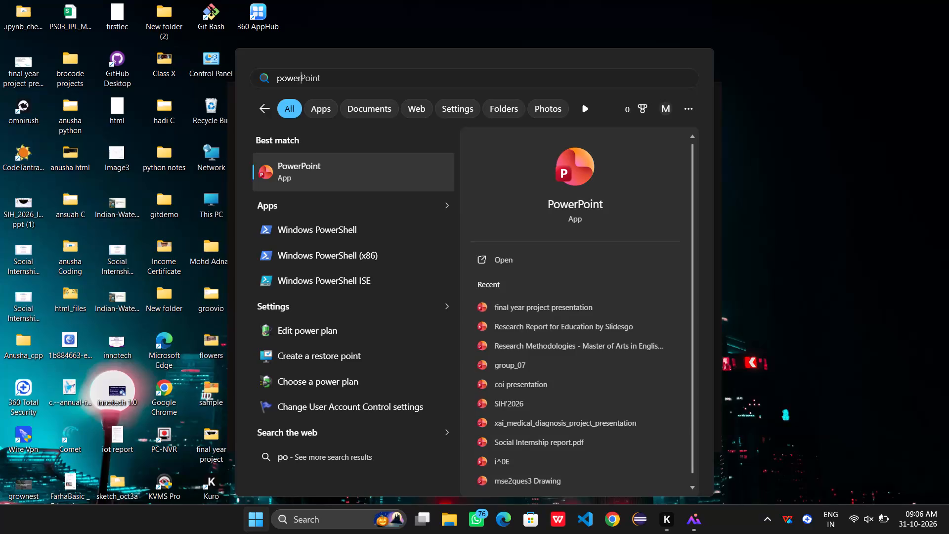
Launch PowerPoint and open the recent presentation "final year project presentation" stored on the OneDrive desktop.
{"action": "key", "text": "Return"}
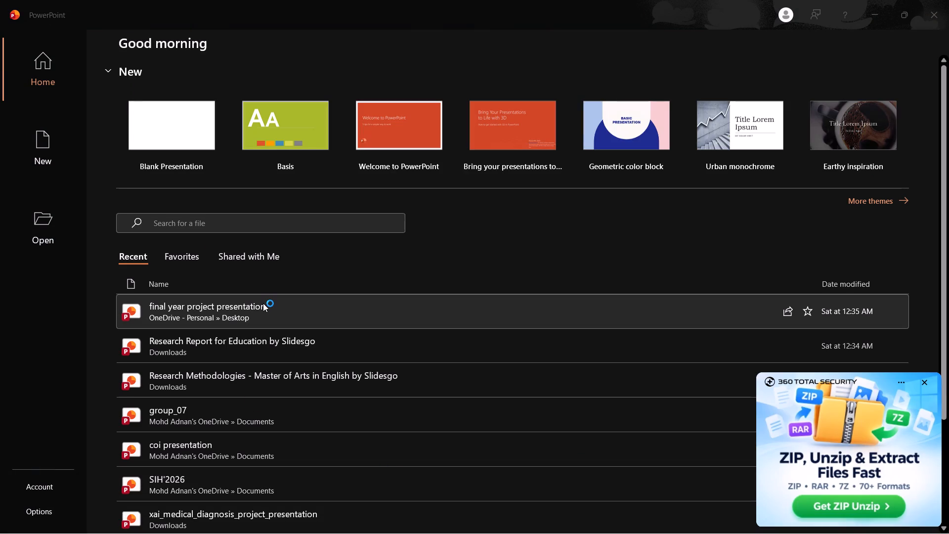
{"action": "left_click", "coordinate": [245, 305]}
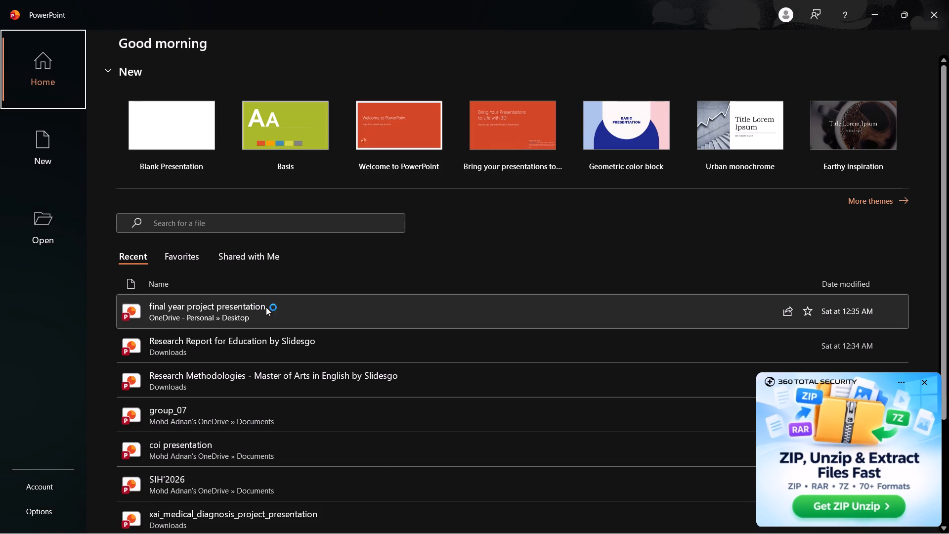
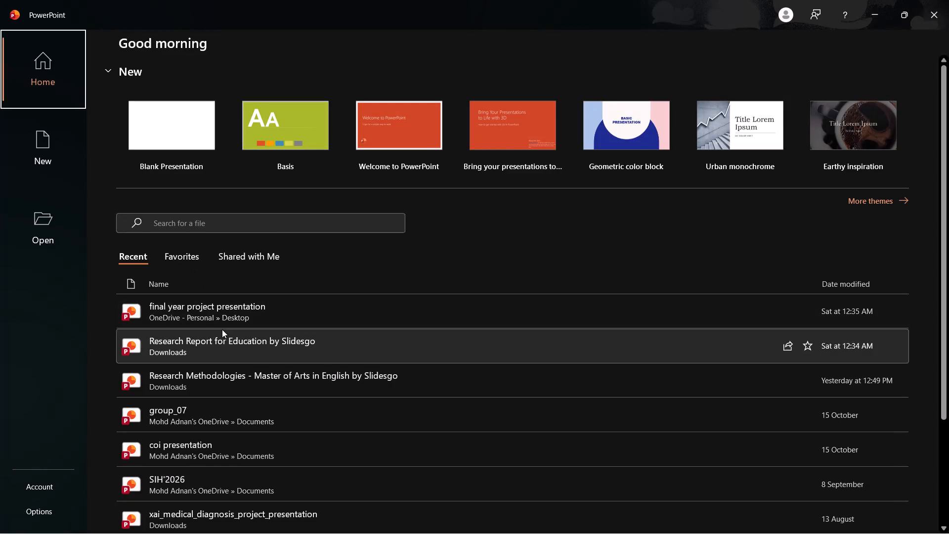
Open the recent presentation "final year project presentation".
{"action": "left_click", "coordinate": [236, 298]}
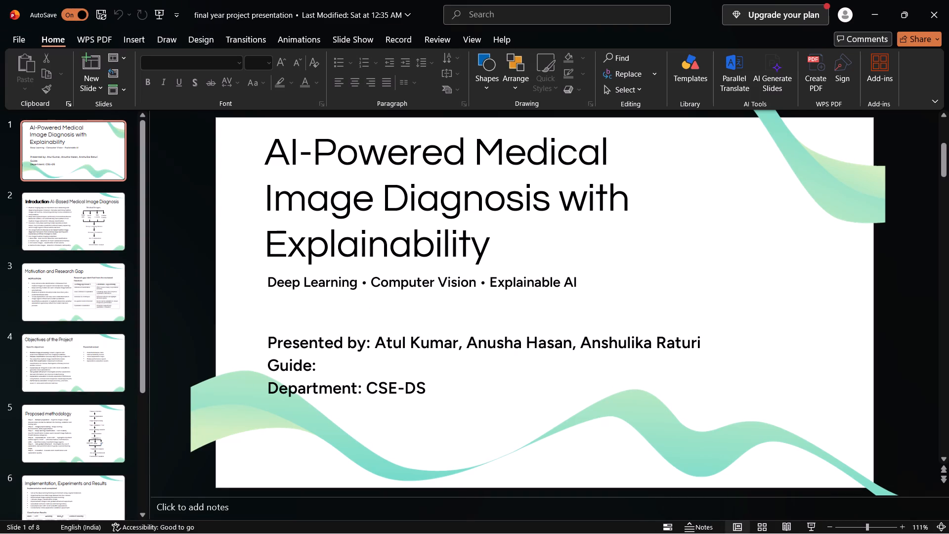
Fill in the guide's name, with the title Miss, on the Guide line of the title slide.
{"action": "left_click", "coordinate": [378, 361]}
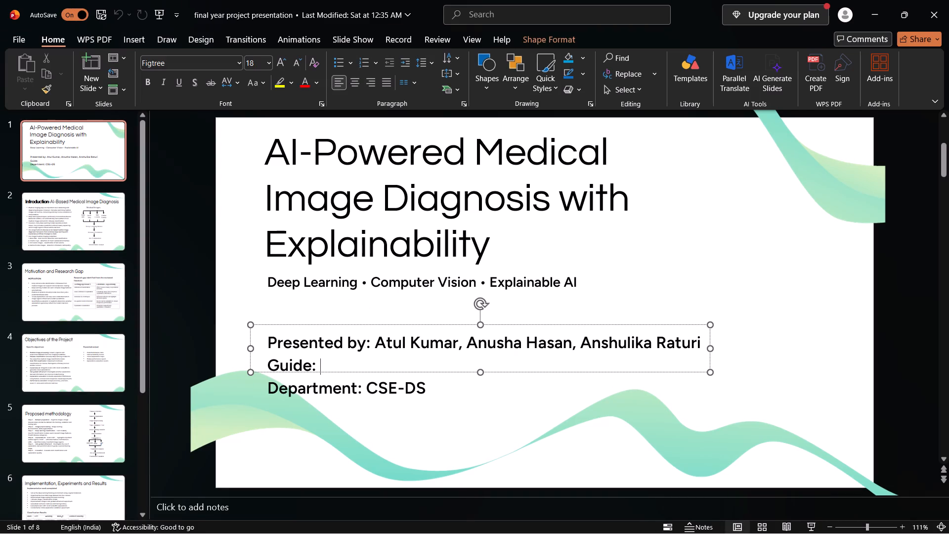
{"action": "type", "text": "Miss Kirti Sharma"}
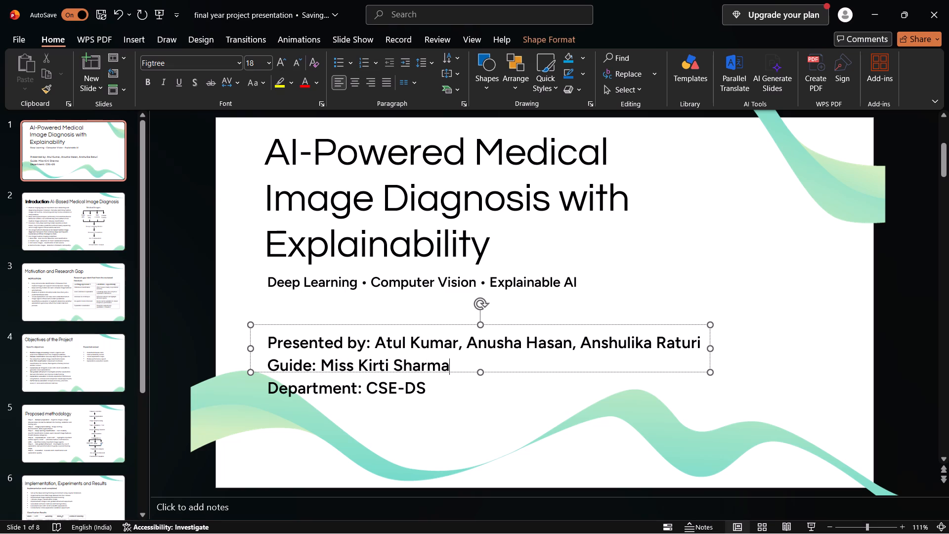
{"action": "left_click", "coordinate": [796, 371]}
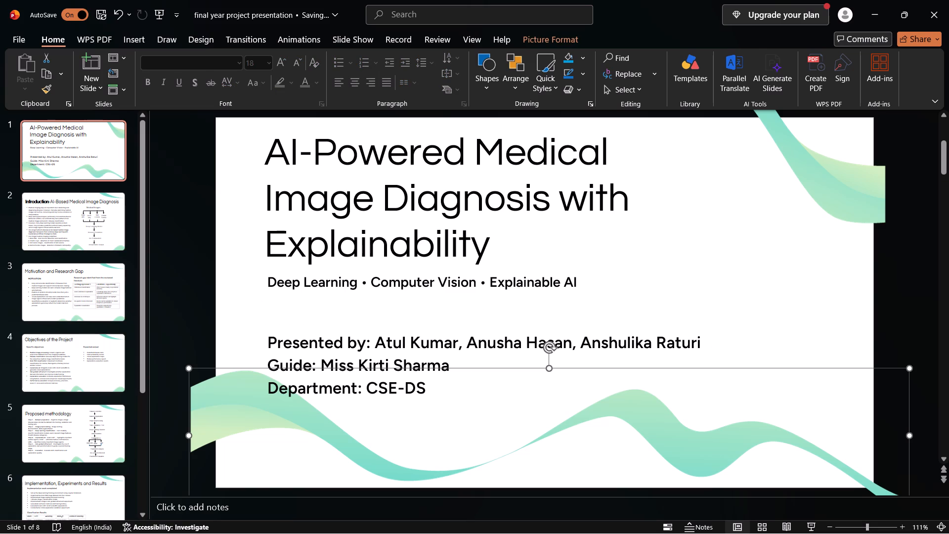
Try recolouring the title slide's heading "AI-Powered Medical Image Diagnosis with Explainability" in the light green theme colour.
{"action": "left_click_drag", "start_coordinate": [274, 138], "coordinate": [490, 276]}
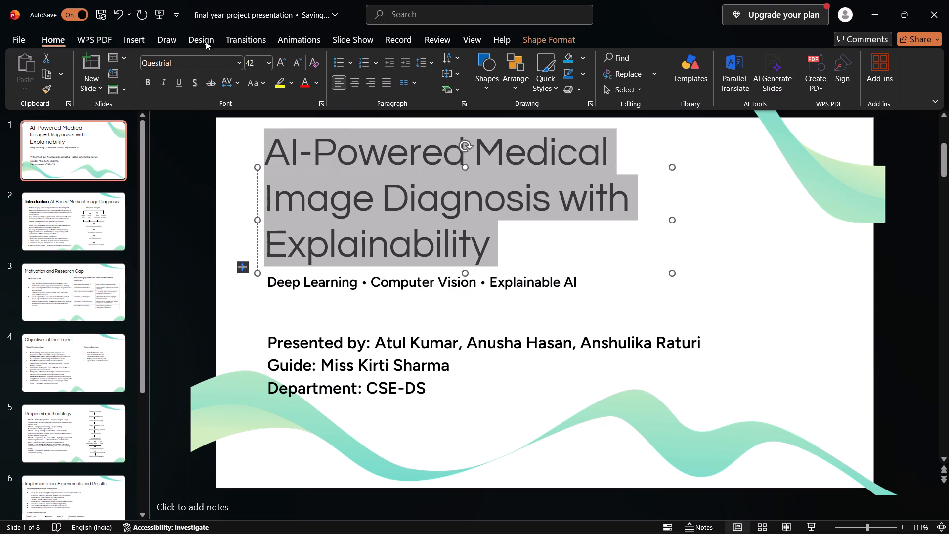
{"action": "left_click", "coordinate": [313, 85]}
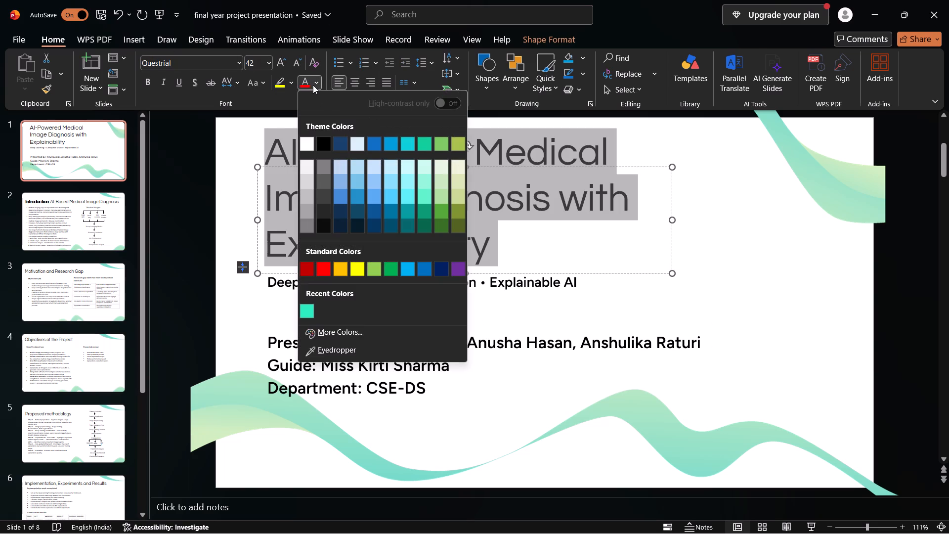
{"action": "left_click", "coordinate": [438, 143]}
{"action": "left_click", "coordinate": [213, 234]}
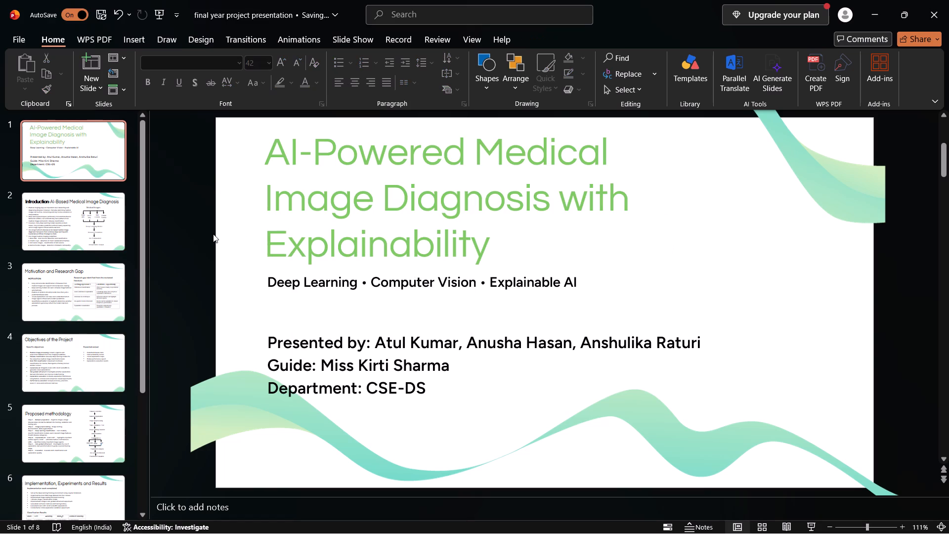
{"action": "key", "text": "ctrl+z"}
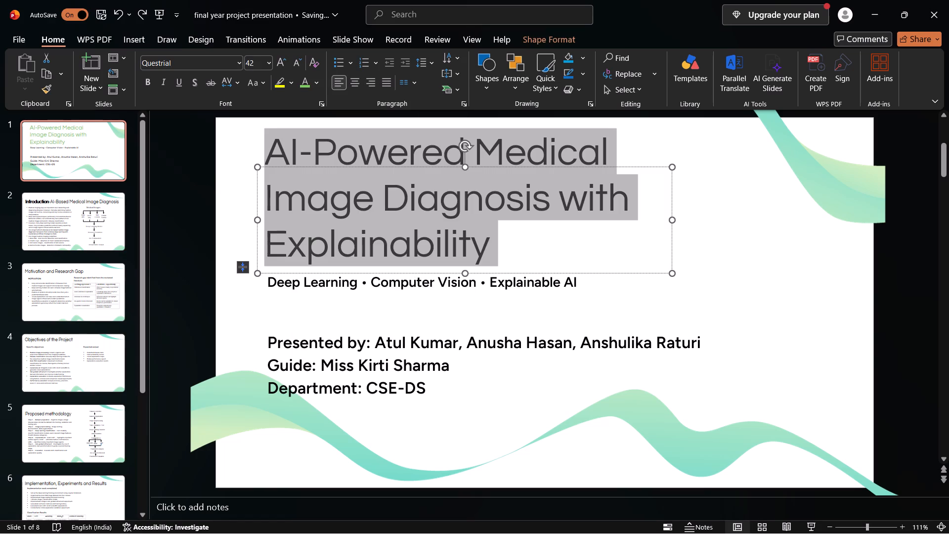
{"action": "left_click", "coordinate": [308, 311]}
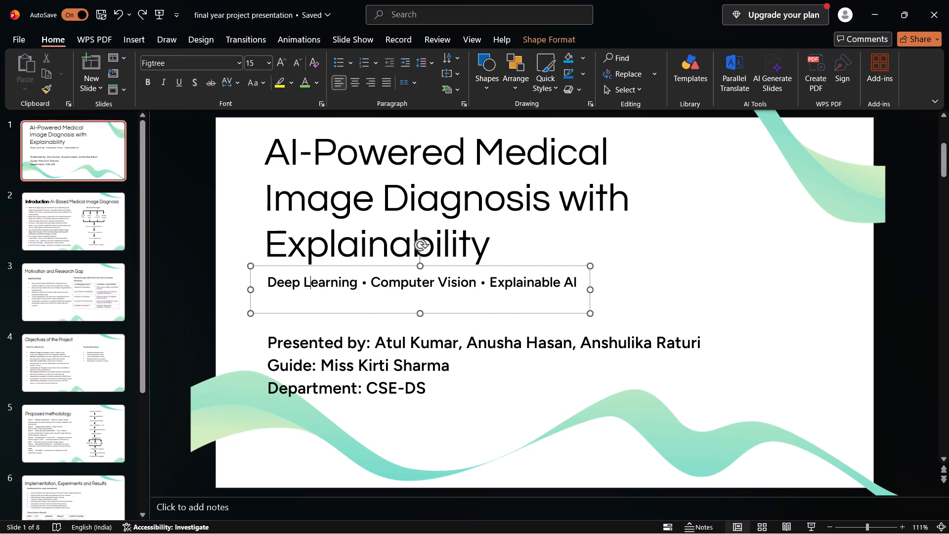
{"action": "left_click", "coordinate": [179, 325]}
Review the content of slides 2 to 6, from the Introduction through Implementation, Experiments and Results.
{"action": "left_click", "coordinate": [80, 238]}
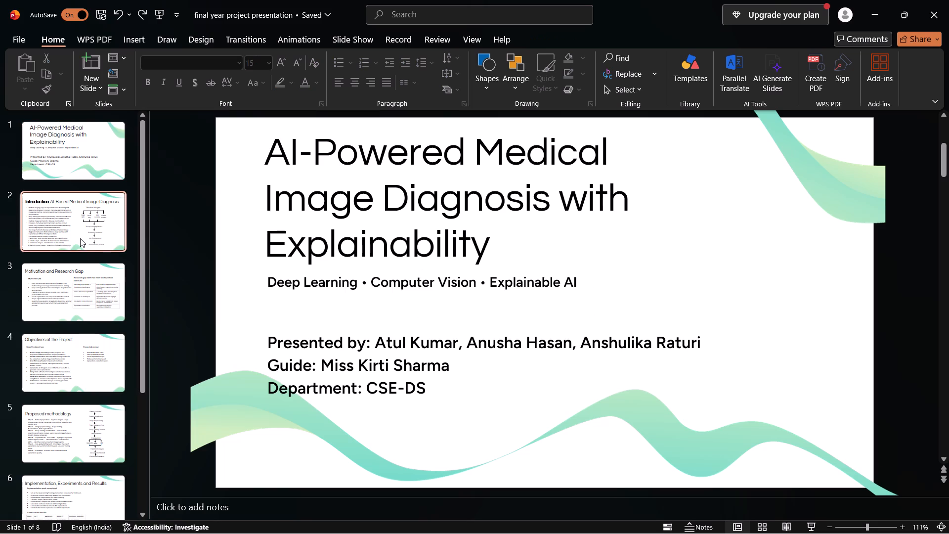
{"action": "left_click", "coordinate": [91, 278]}
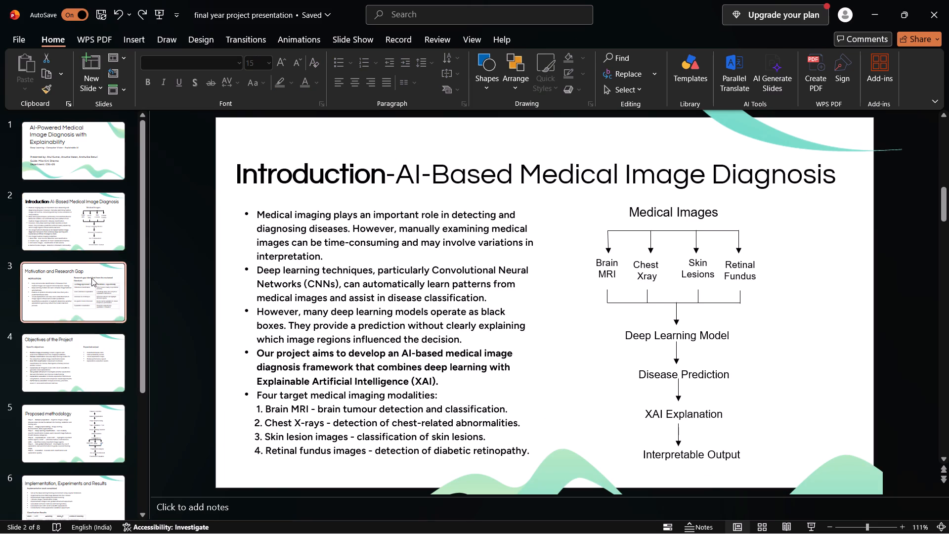
{"action": "left_click", "coordinate": [87, 218]}
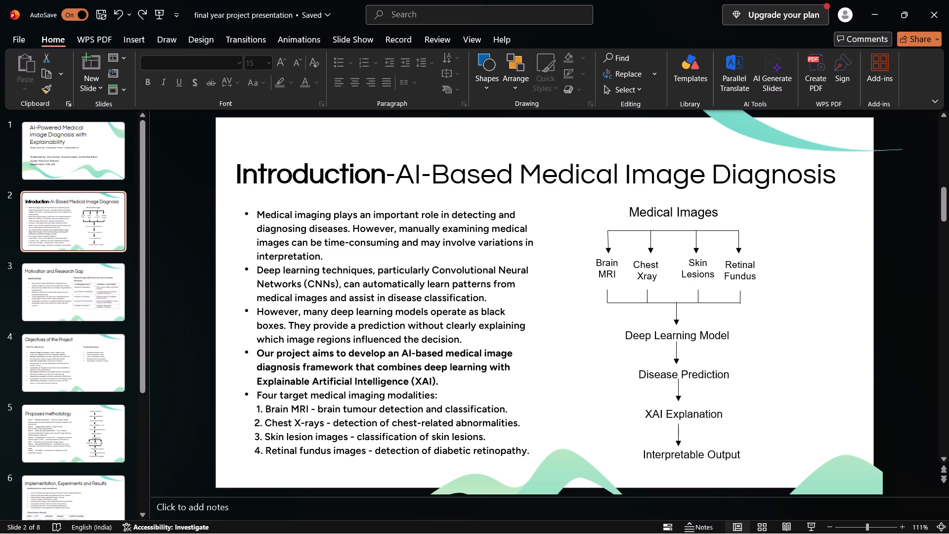
{"action": "left_click", "coordinate": [119, 278]}
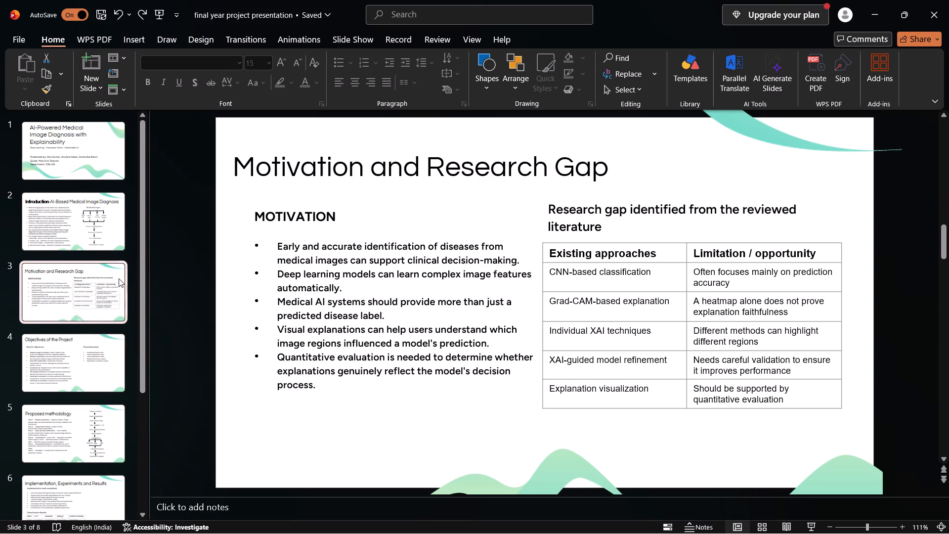
{"action": "left_click", "coordinate": [89, 347]}
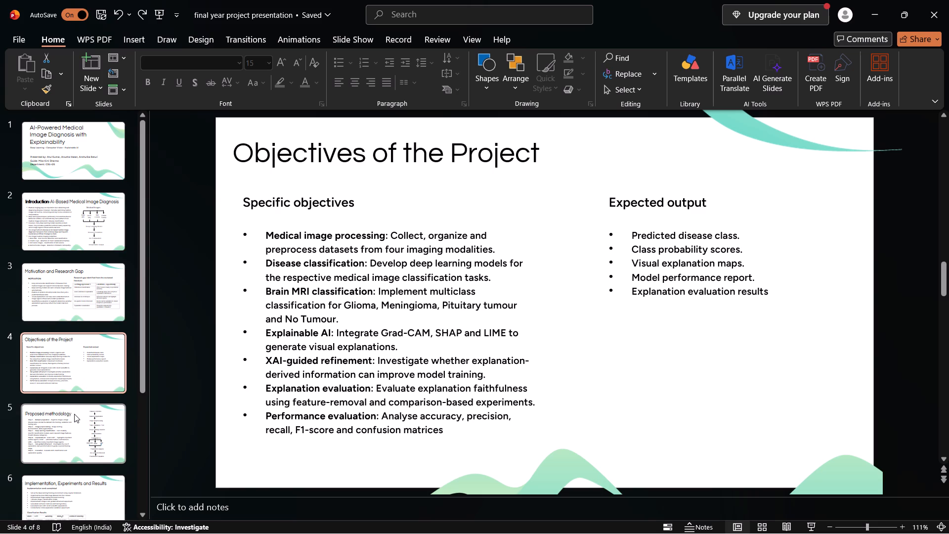
{"action": "left_click", "coordinate": [74, 414]}
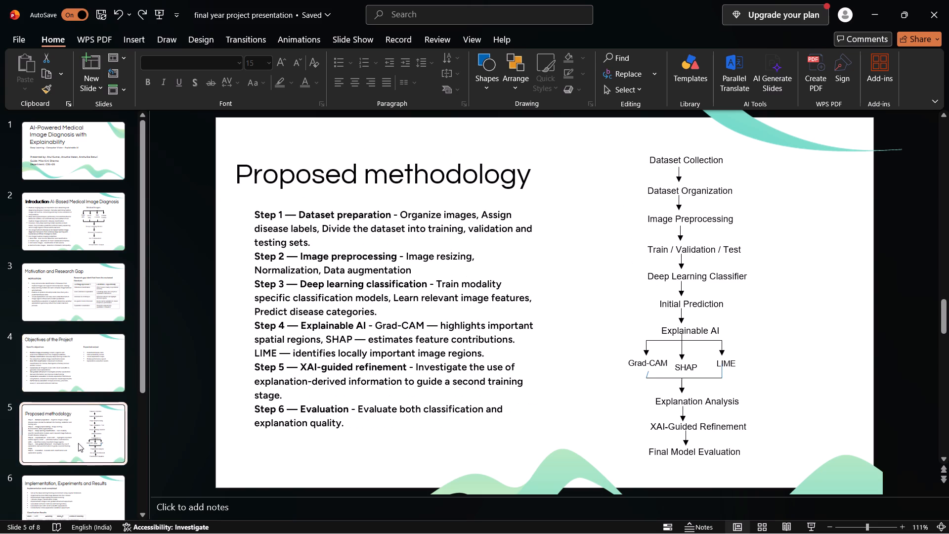
{"action": "left_click", "coordinate": [76, 487]}
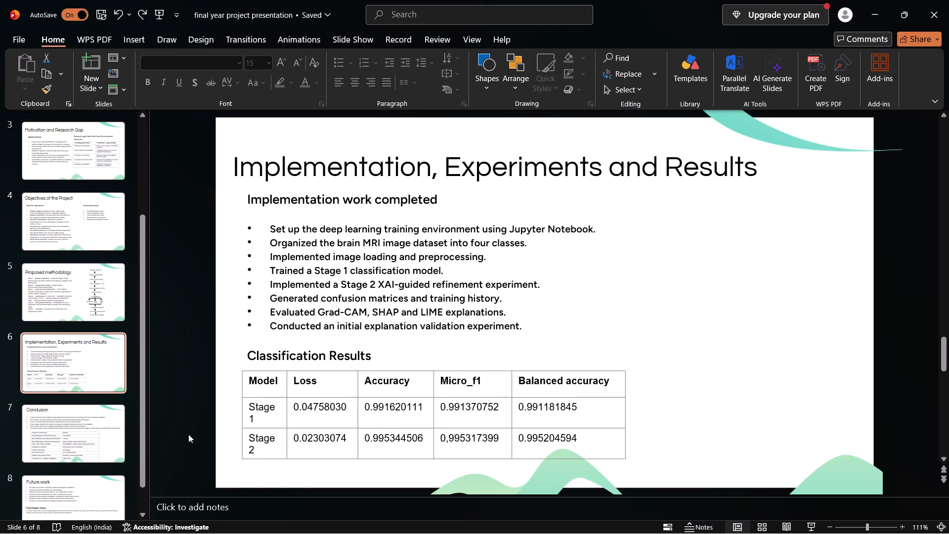
In the Conclusion slide's table, replace the status of the Brain MRI Stage 2 refinement experiment with "Trained".
{"action": "left_click", "coordinate": [77, 434]}
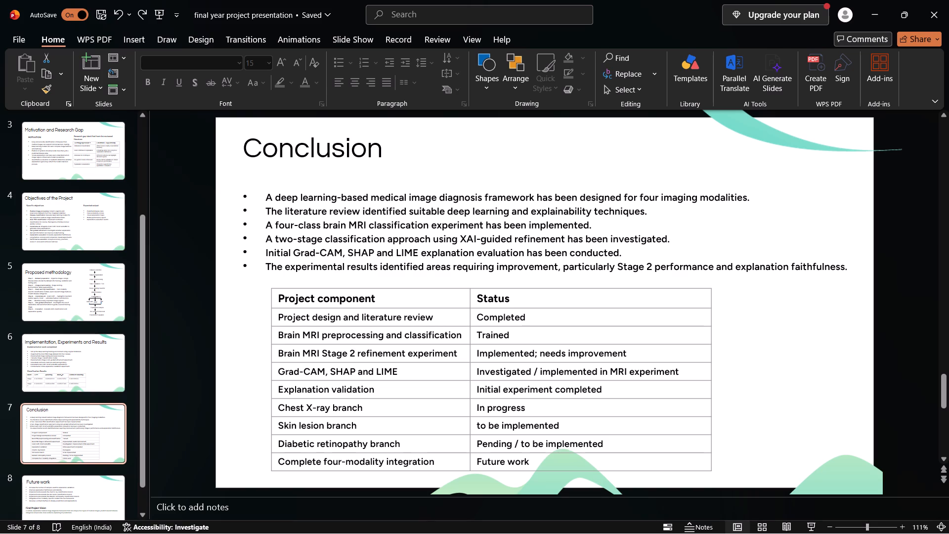
{"action": "left_click_drag", "start_coordinate": [629, 352], "coordinate": [493, 356]}
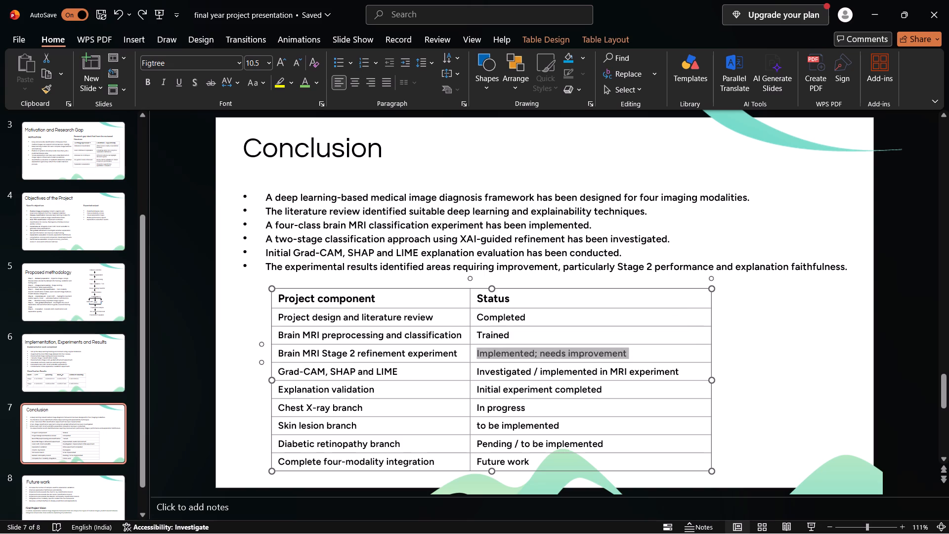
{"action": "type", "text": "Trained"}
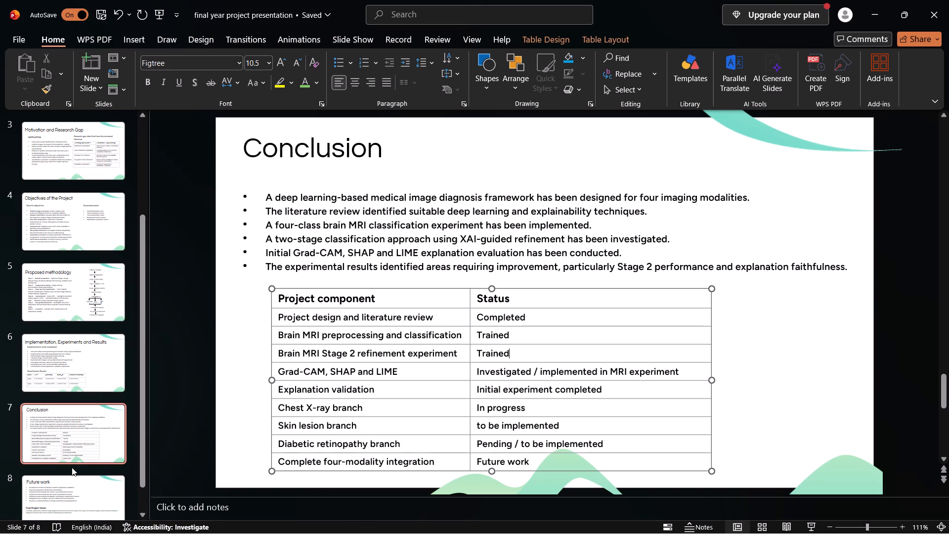
Check the Future work slide and reread the deck from the title slide through the Proposed methodology slide.
{"action": "left_click", "coordinate": [76, 490]}
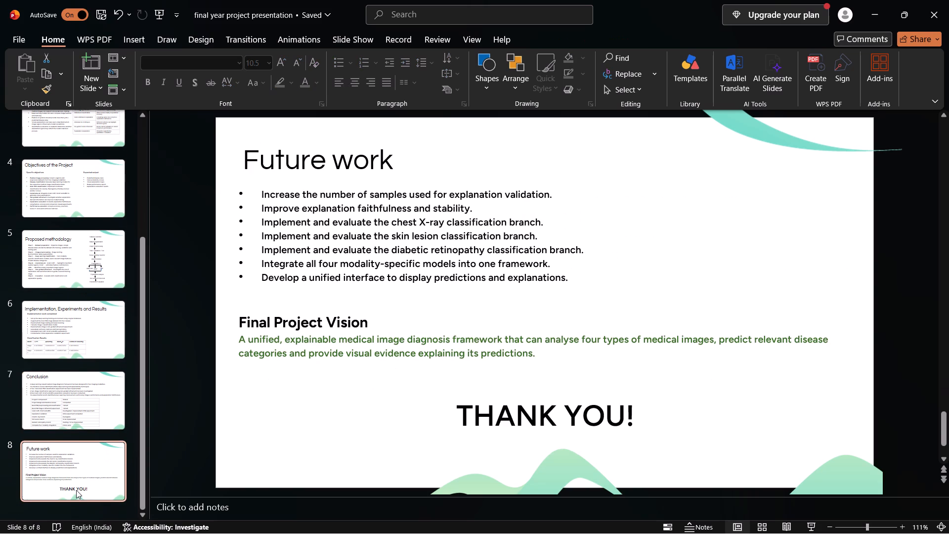
{"action": "scroll", "coordinate": [76, 490], "scroll_direction": "down", "scroll_amount": 4}
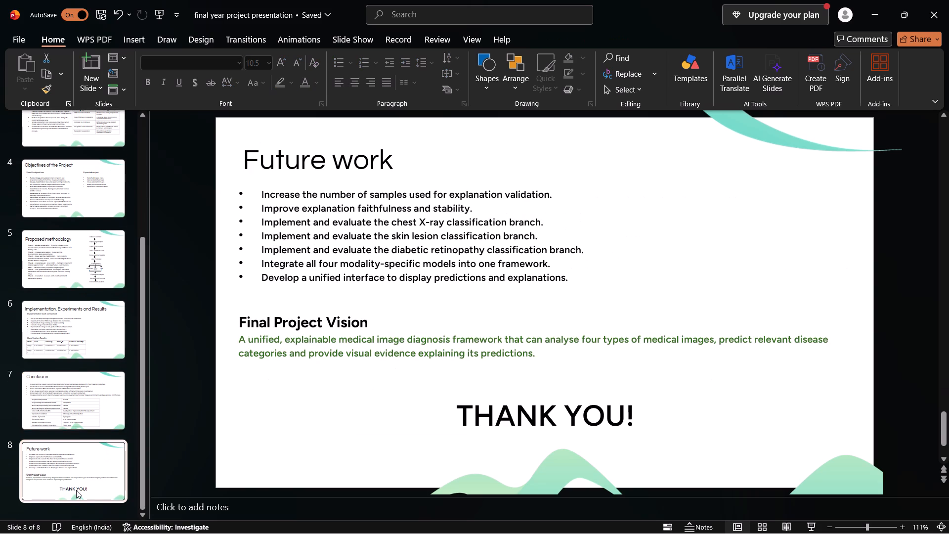
{"action": "scroll", "coordinate": [76, 490], "scroll_direction": "up", "scroll_amount": 9}
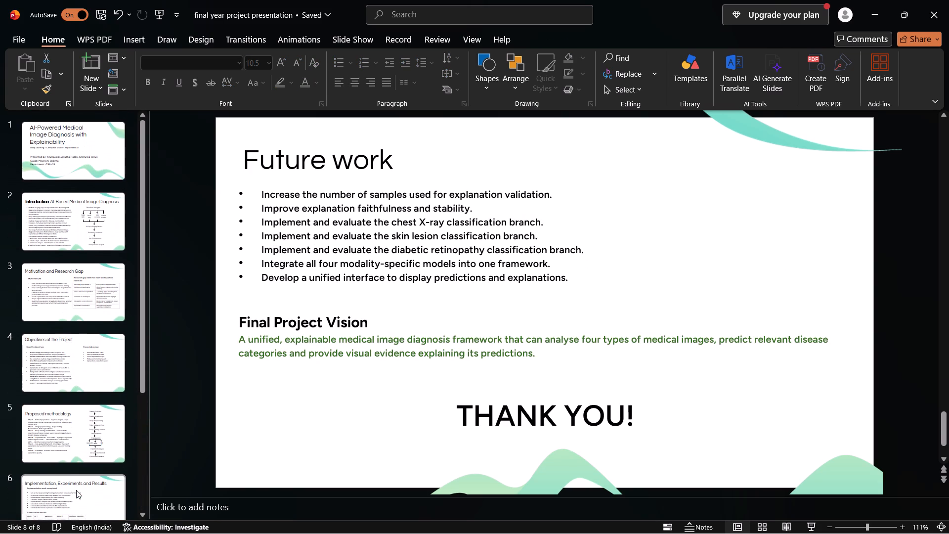
{"action": "left_click", "coordinate": [86, 158]}
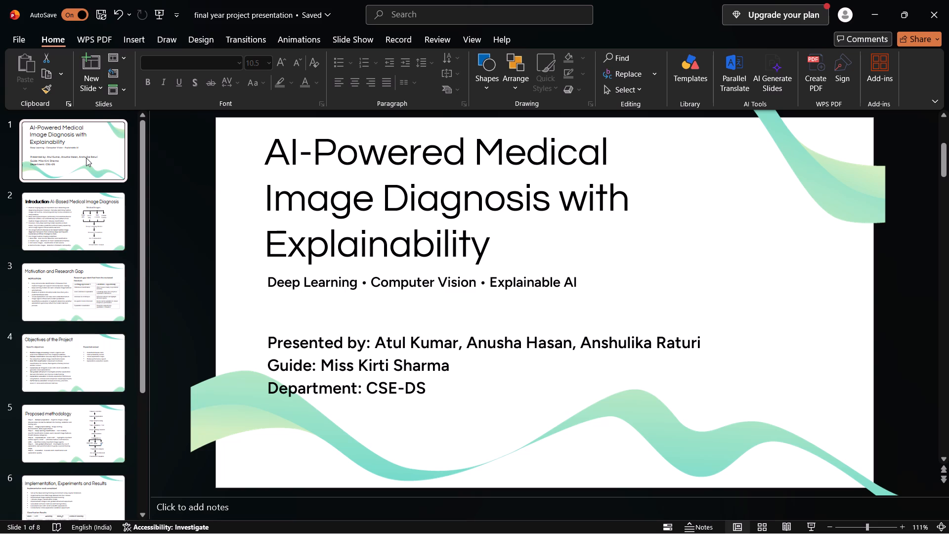
{"action": "left_click", "coordinate": [83, 232]}
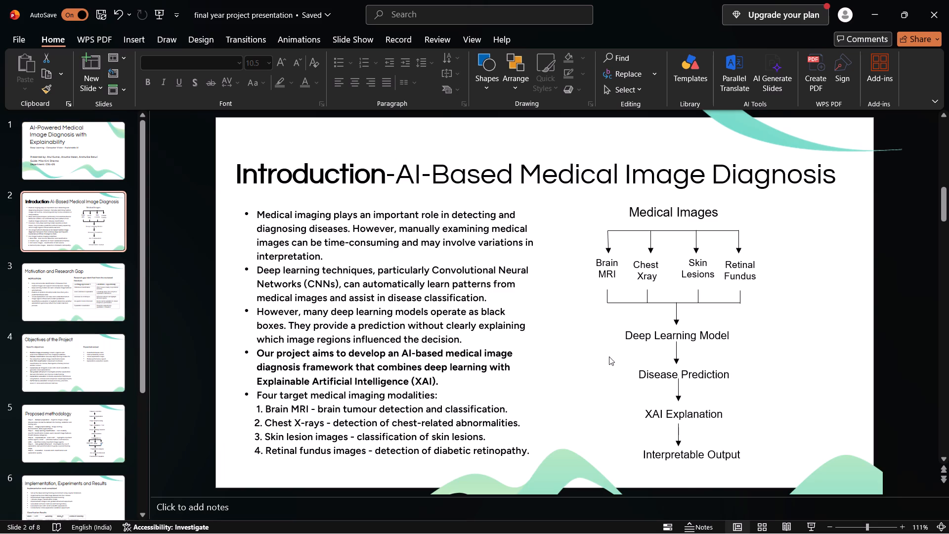
{"action": "left_click", "coordinate": [113, 303]}
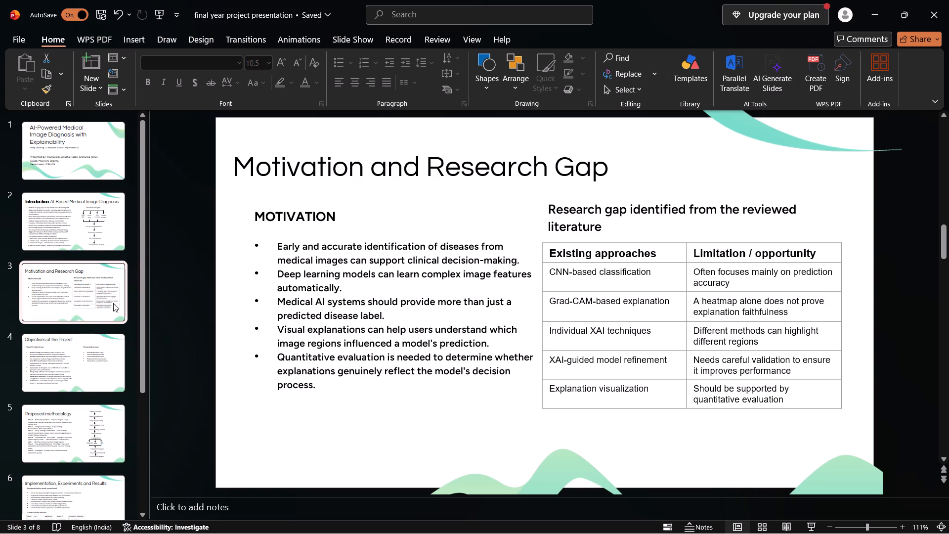
{"action": "left_click", "coordinate": [107, 353]}
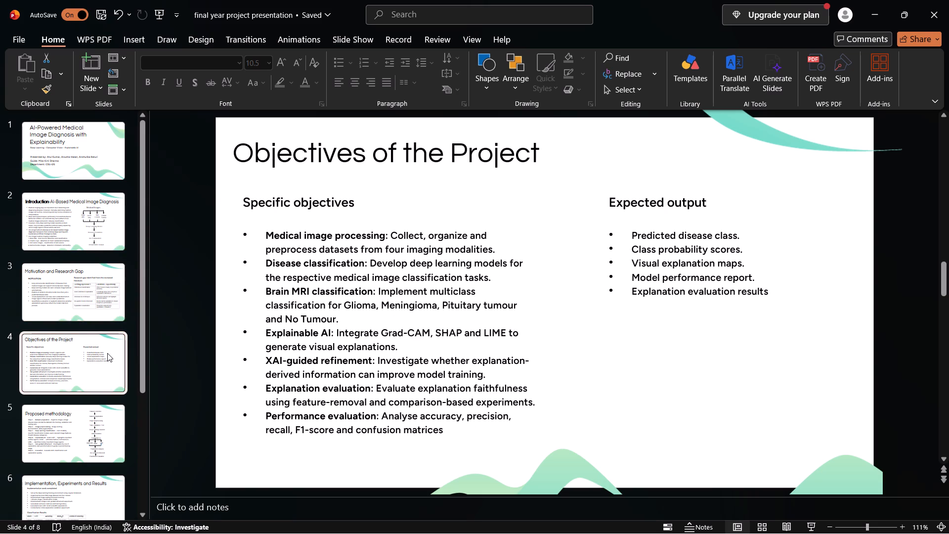
{"action": "left_click", "coordinate": [94, 413]}
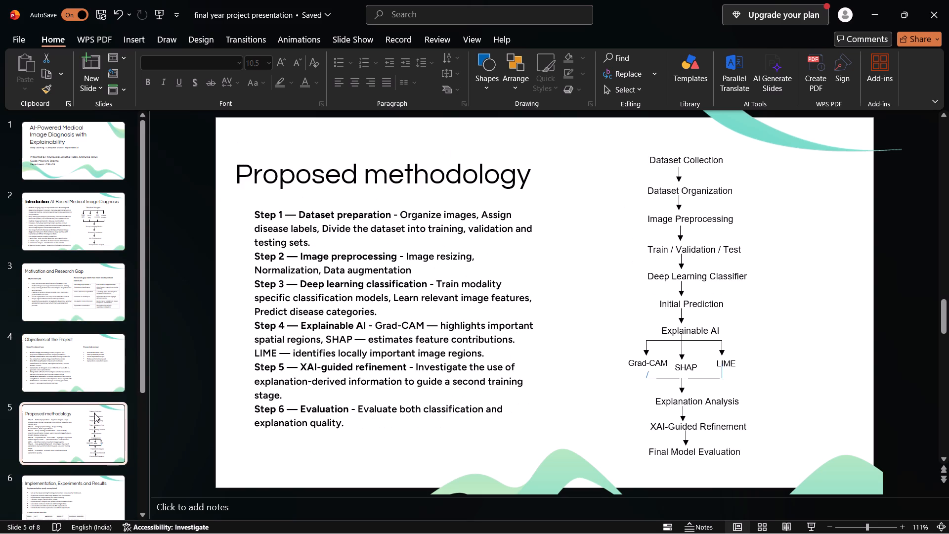
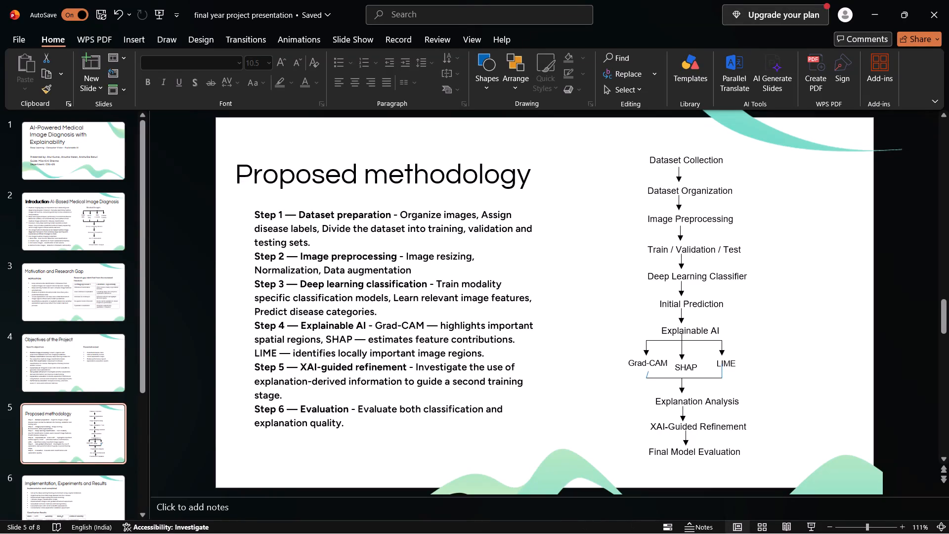
Reread the slides between the Introduction and the Implementation, Experiments and Results slide, checking their text, tables and flowcharts.
{"action": "left_click", "coordinate": [489, 443]}
{"action": "left_click", "coordinate": [633, 336]}
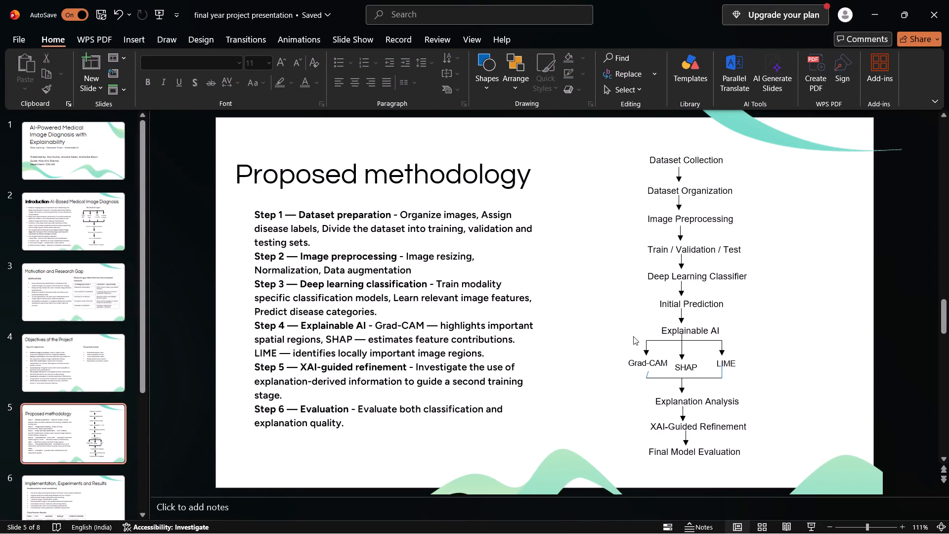
{"action": "left_click", "coordinate": [80, 345]}
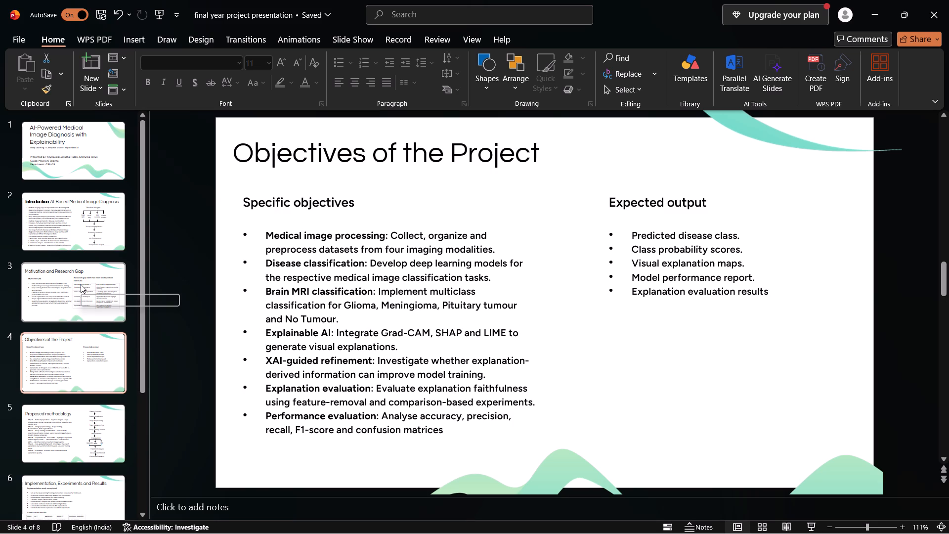
{"action": "left_click", "coordinate": [81, 284]}
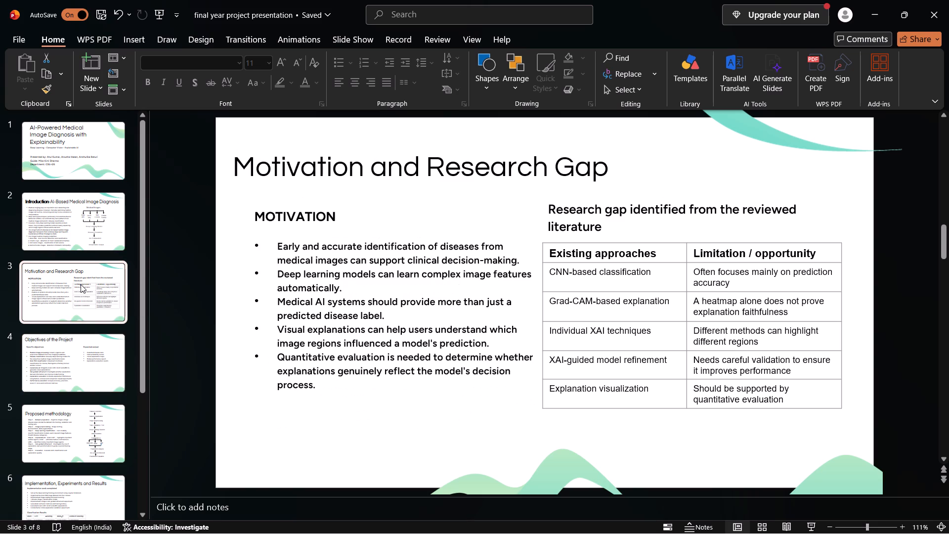
{"action": "left_click", "coordinate": [73, 228]}
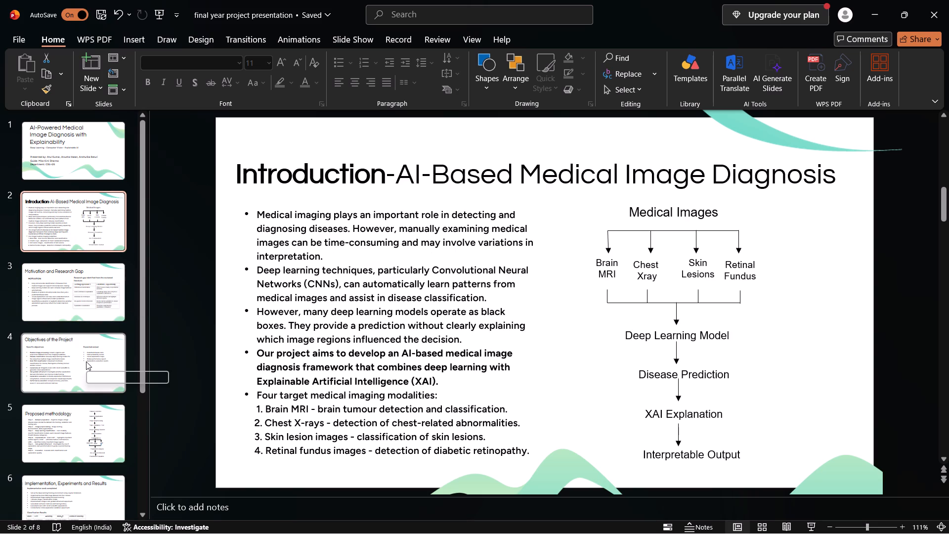
{"action": "key", "text": "Down"}
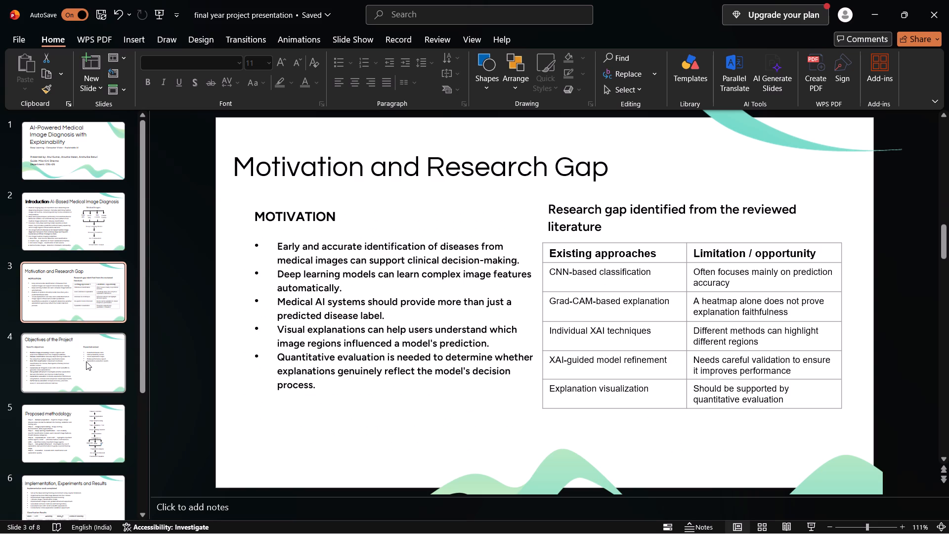
{"action": "key", "text": "Down"}
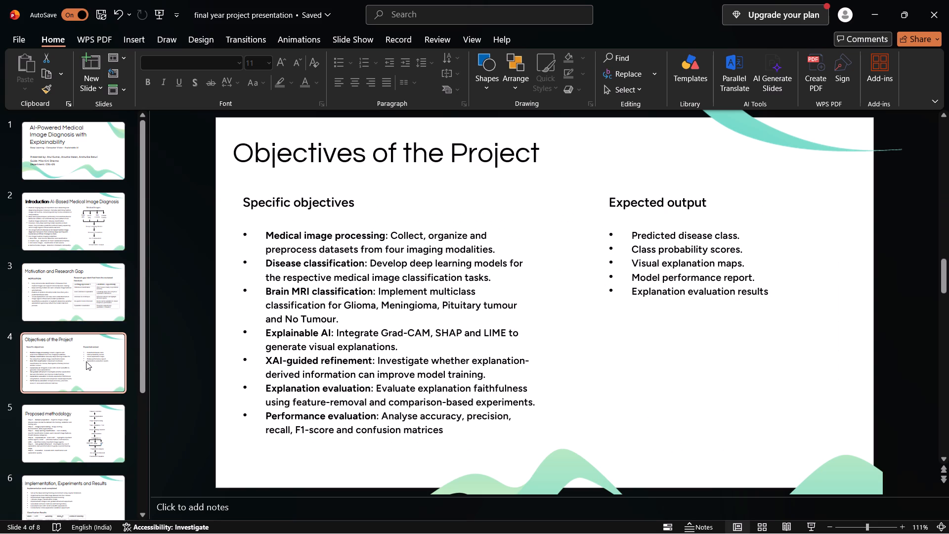
{"action": "key", "text": "Down"}
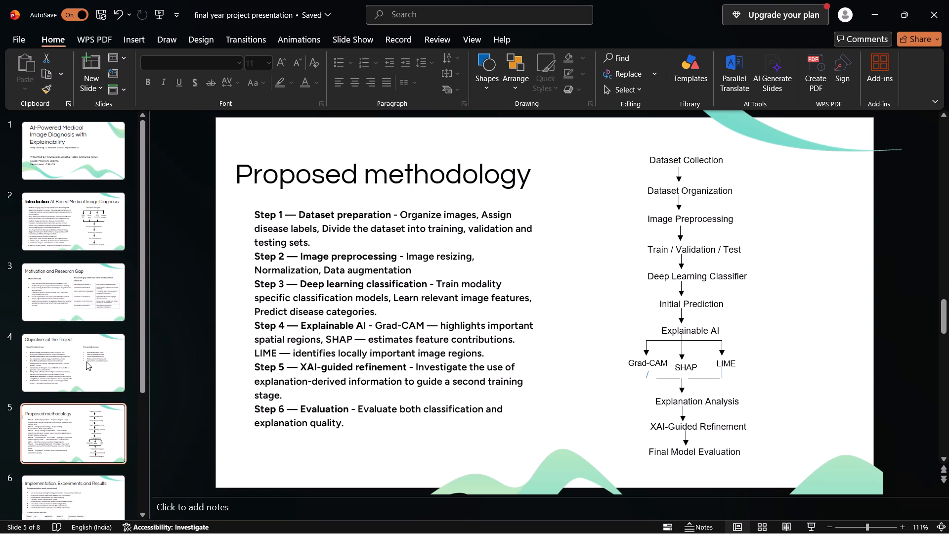
{"action": "key", "text": "Down"}
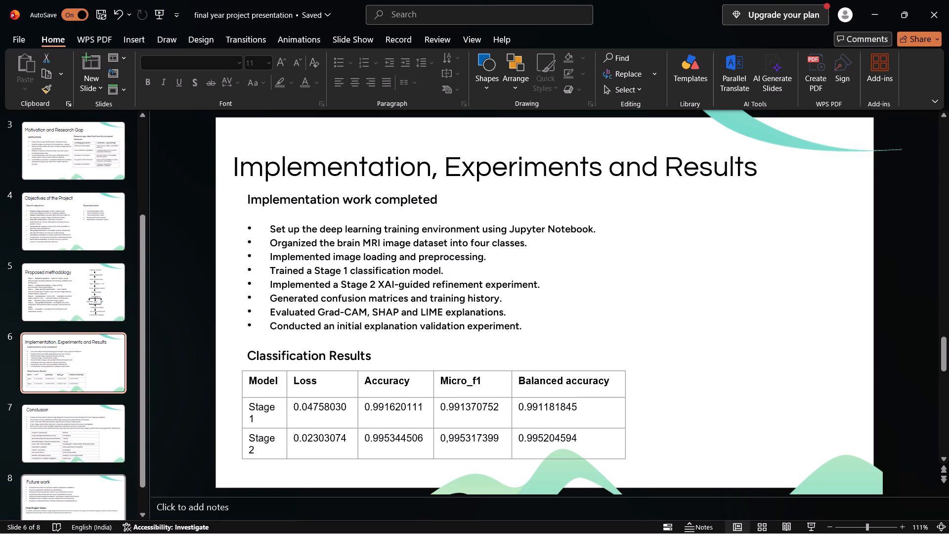
In the first bullet of Implementation work completed, replace "Jupyter Notebook" with "Kaggle" as the training environment.
{"action": "left_click", "coordinate": [591, 234]}
{"action": "key", "text": "BackSpace"}
{"action": "key", "text": "BackSpace"}
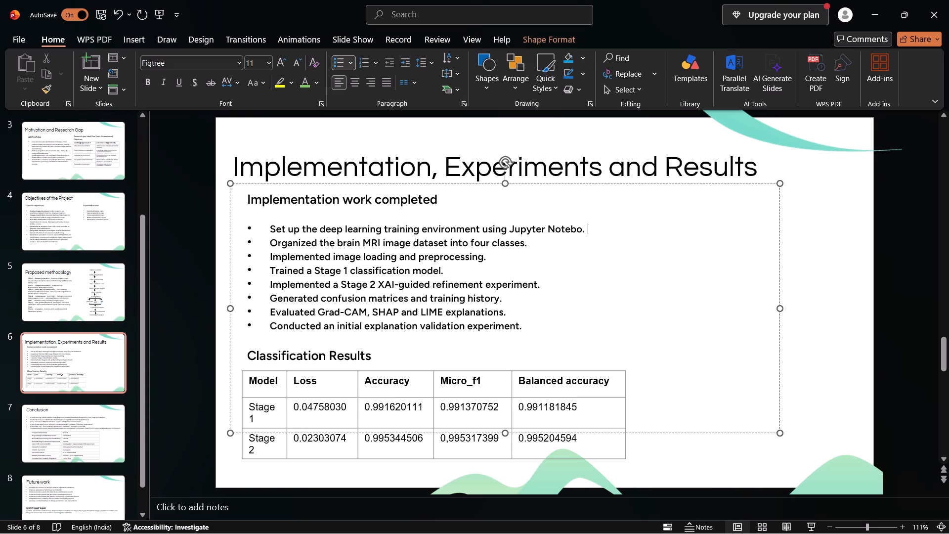
{"action": "key", "text": "BackSpace"}
{"action": "key", "text": "BackSpace"}
{"action": "key", "text": "BackSpace"}
{"action": "key", "text": "BackSpace"}
{"action": "key", "text": "BackSpace"}
{"action": "key", "text": "BackSpace"}
{"action": "key", "text": "BackSpace"}
{"action": "key", "text": "BackSpace"}
{"action": "key", "text": "BackSpace"}
{"action": "key", "text": "BackSpace"}
{"action": "key", "text": "BackSpace"}
{"action": "key", "text": "BackSpace"}
{"action": "key", "text": "BackSpace"}
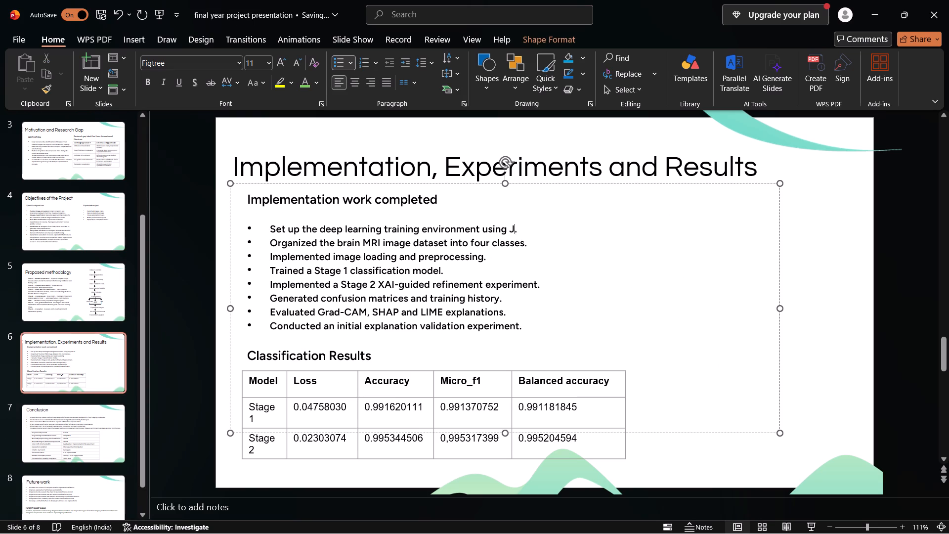
{"action": "key", "text": "BackSpace"}
{"action": "type", "text": "Kaggle"}
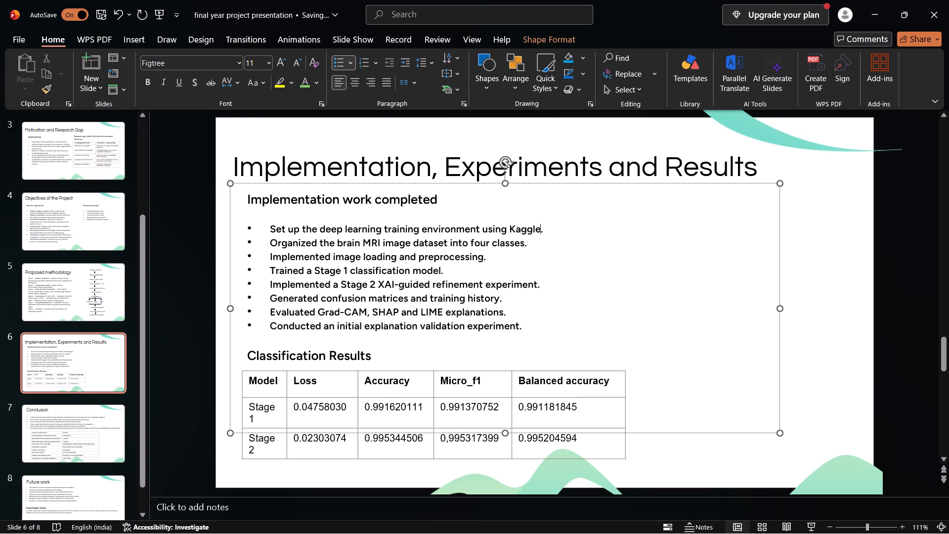
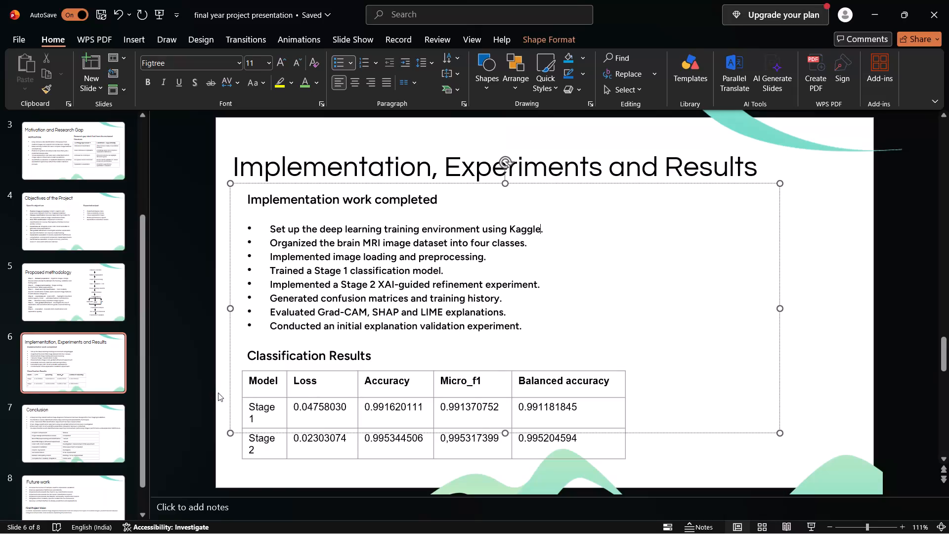
On the title slide, make the labels "Presented by", "Guide" and "Department" bold.
{"action": "left_click", "coordinate": [189, 361]}
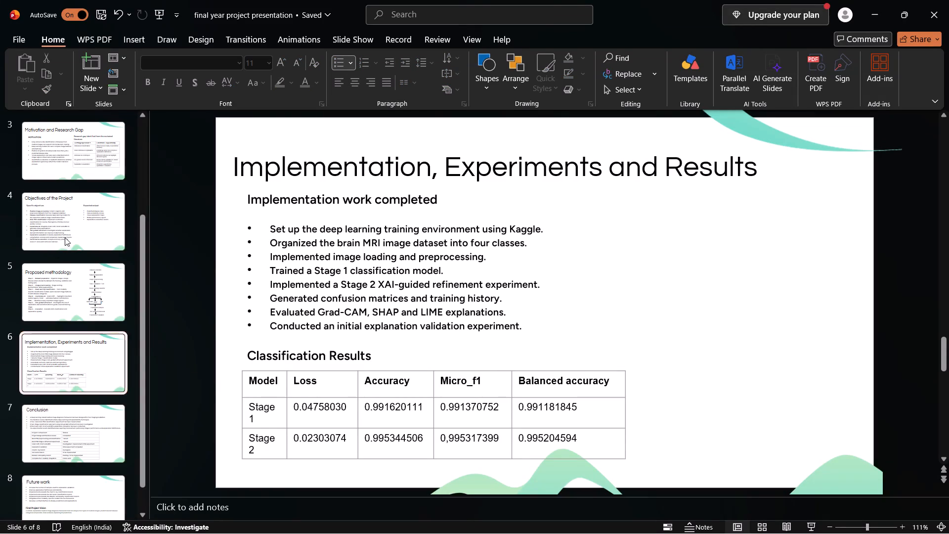
{"action": "scroll", "coordinate": [58, 205], "scroll_direction": "up", "scroll_amount": 5}
{"action": "left_click", "coordinate": [68, 145]}
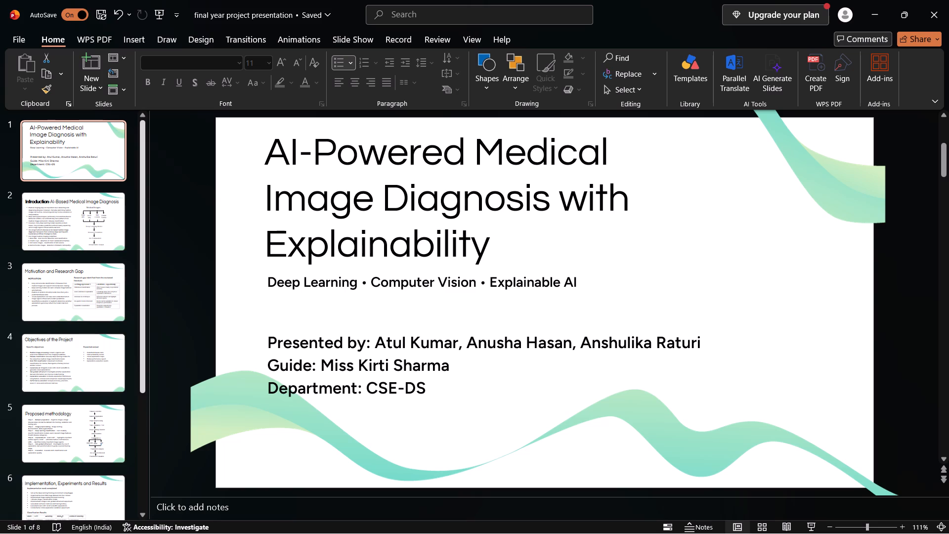
{"action": "left_click_drag", "start_coordinate": [364, 349], "coordinate": [286, 342]}
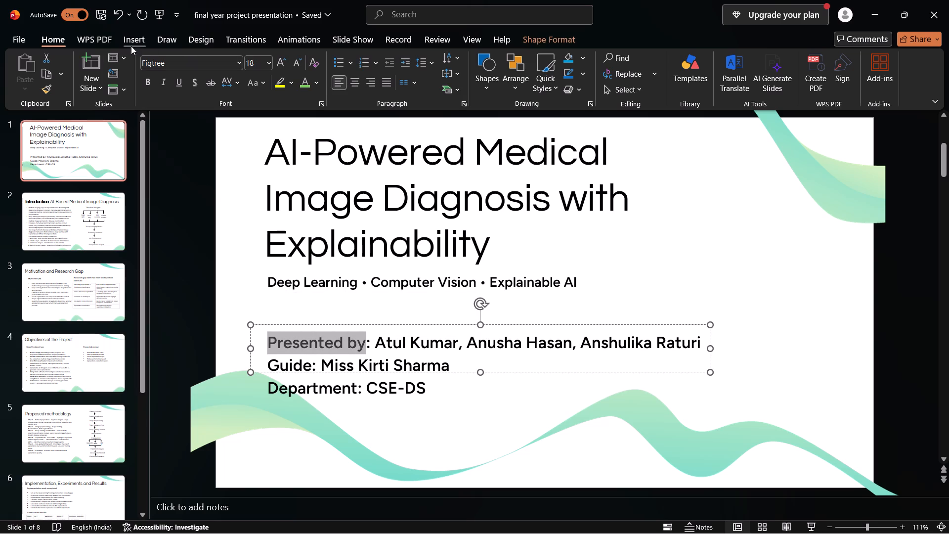
{"action": "left_click", "coordinate": [145, 81]}
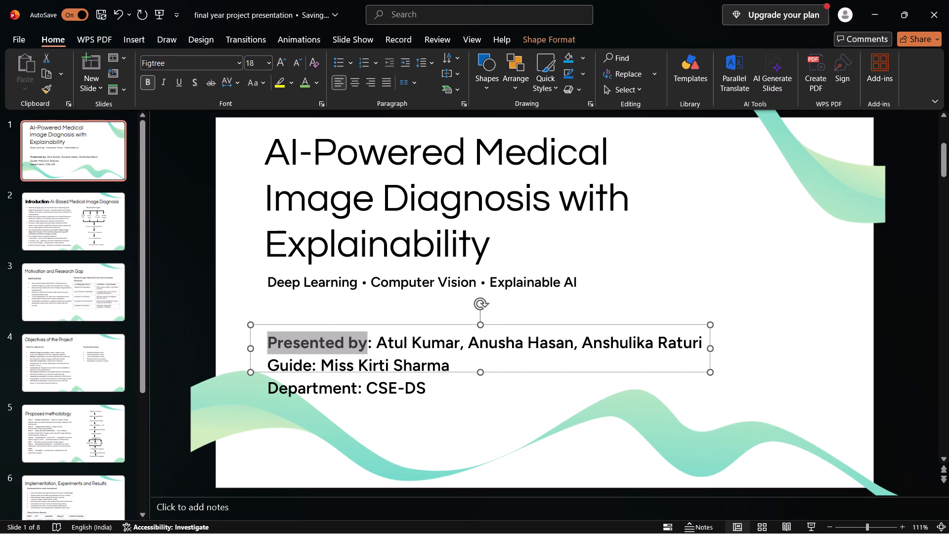
{"action": "double_click", "coordinate": [282, 365]}
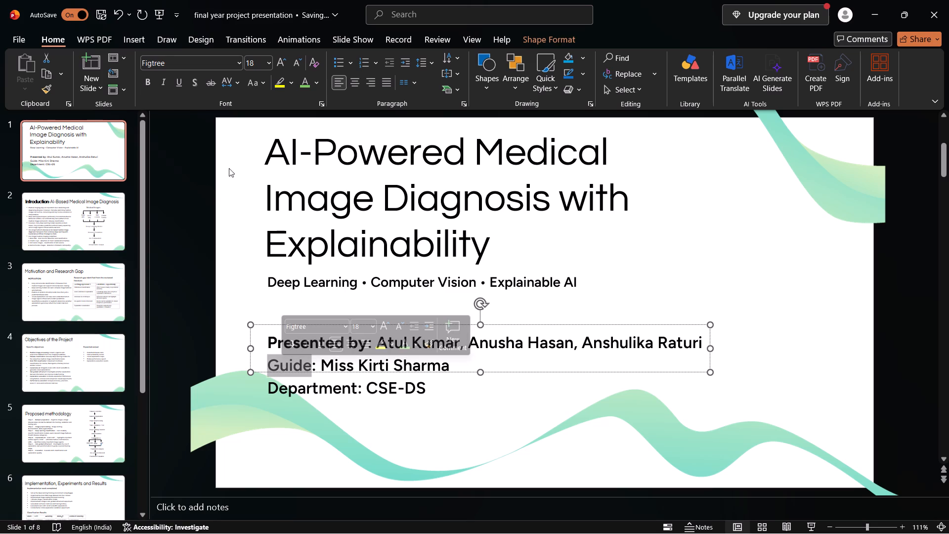
{"action": "left_click", "coordinate": [153, 87]}
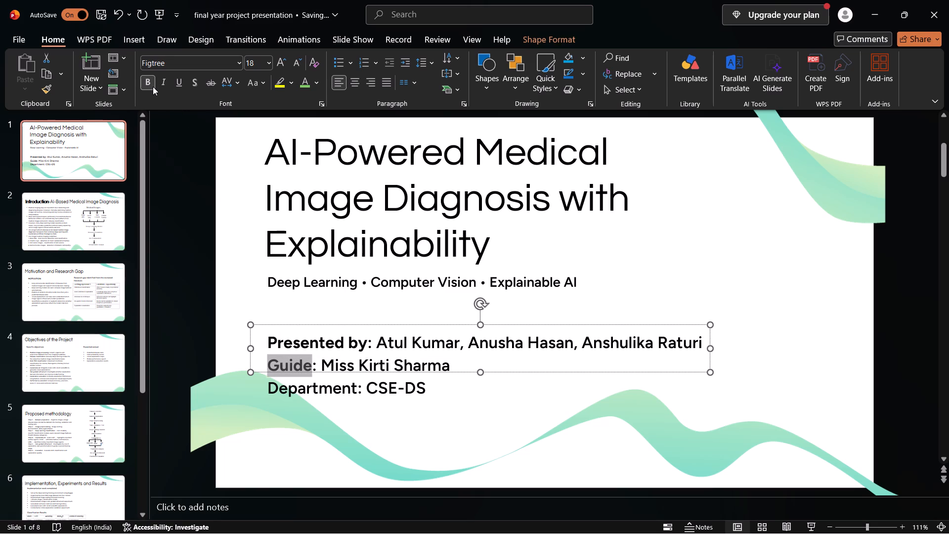
{"action": "double_click", "coordinate": [299, 393]}
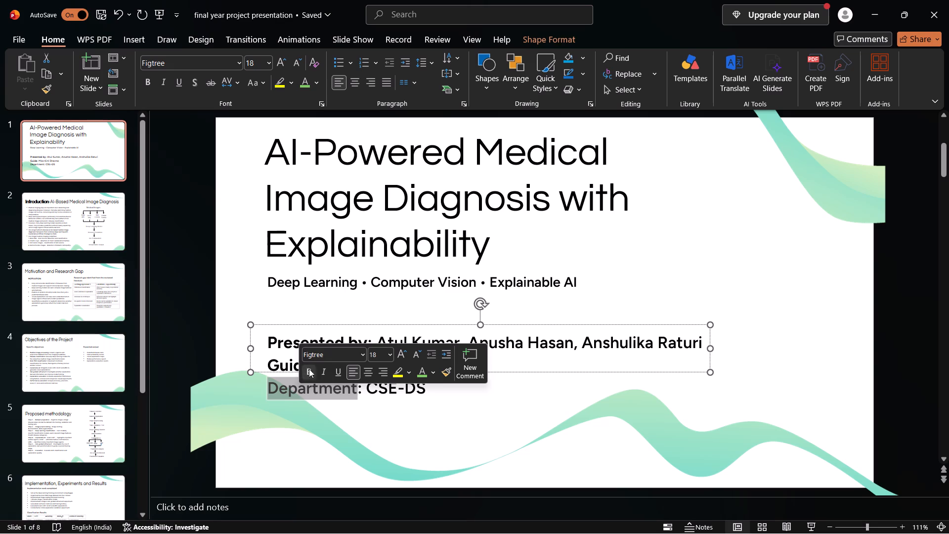
{"action": "left_click", "coordinate": [309, 375]}
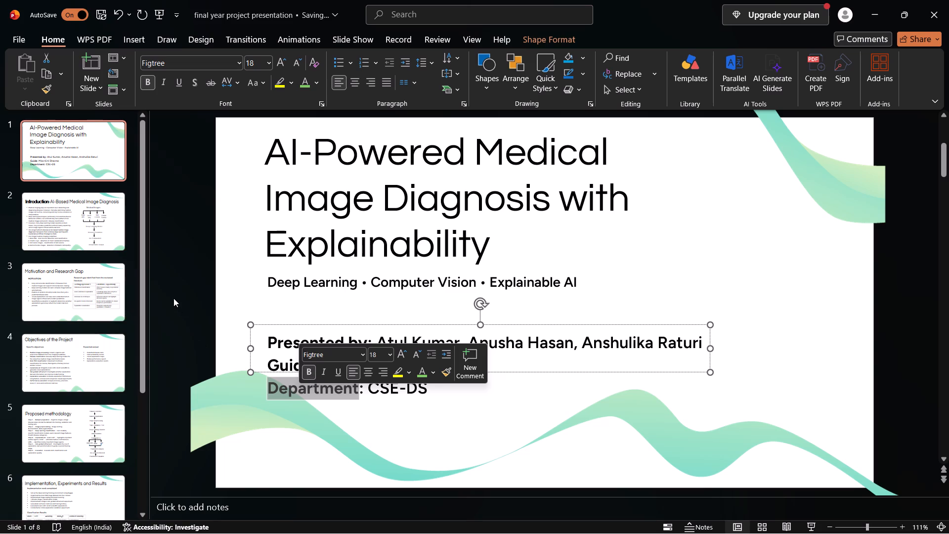
{"action": "left_click", "coordinate": [173, 298]}
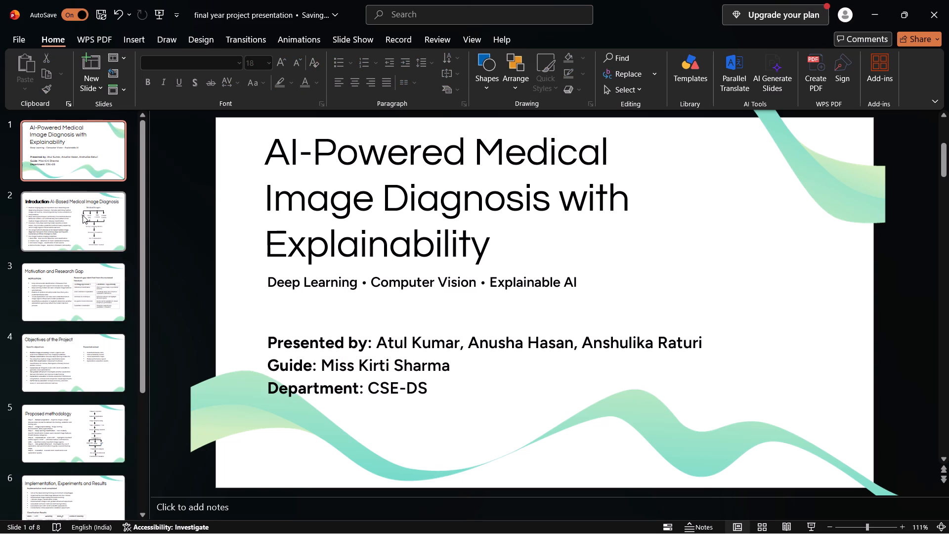
Insert a title-and-two-columns slide after Objectives of the Project, followed by a slide with the BLANK layout.
{"action": "left_click", "coordinate": [83, 215]}
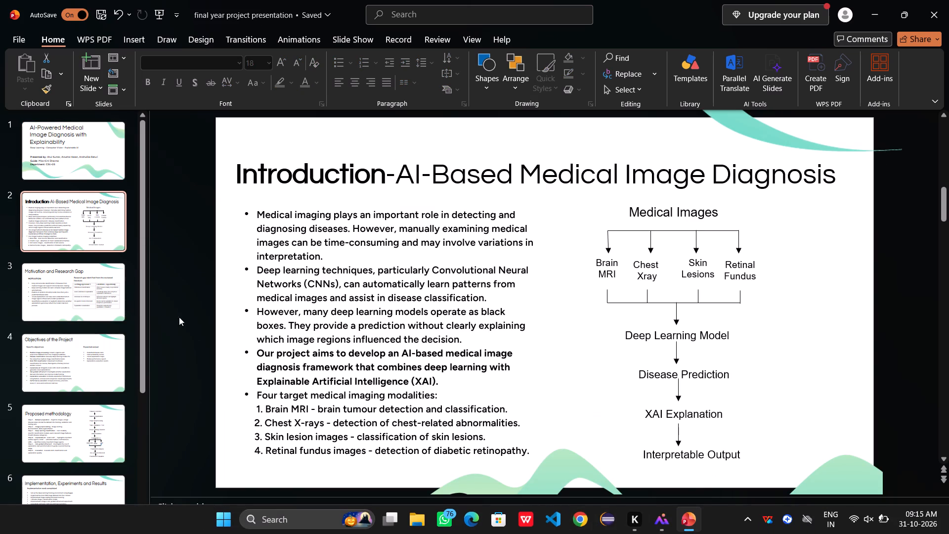
{"action": "left_click", "coordinate": [105, 287]}
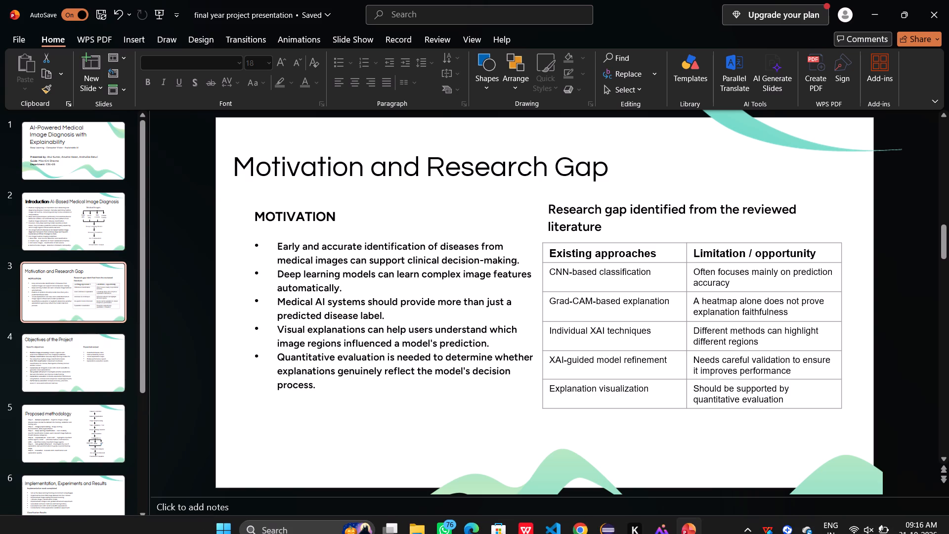
{"action": "left_click", "coordinate": [108, 399]}
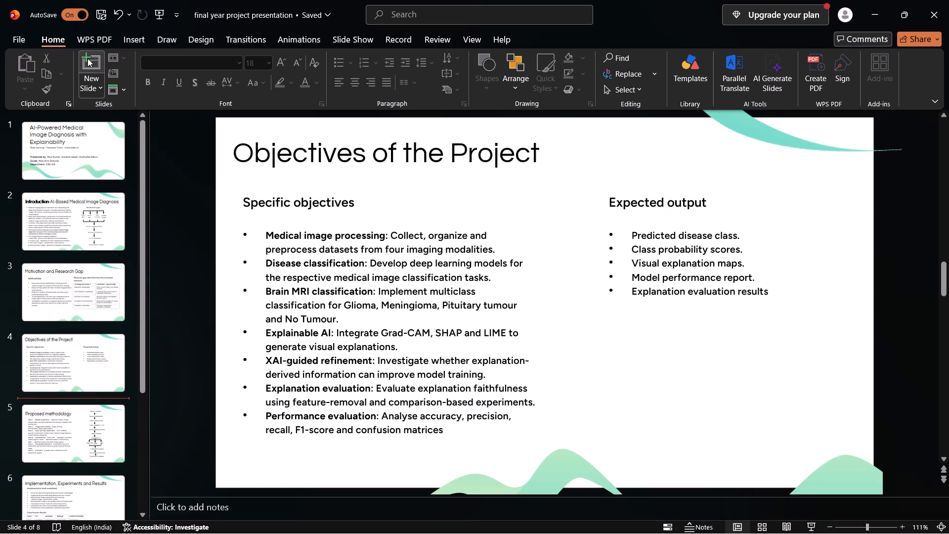
{"action": "left_click", "coordinate": [86, 58]}
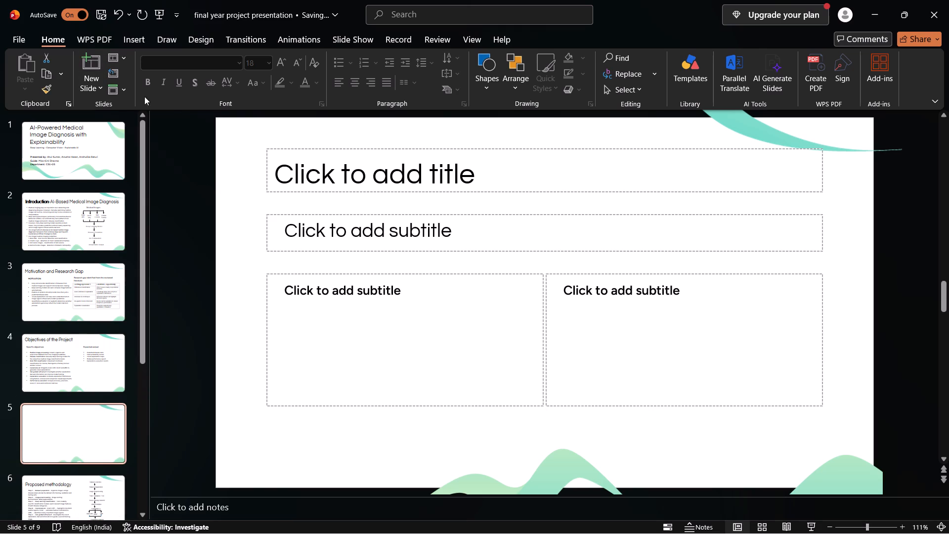
{"action": "left_click", "coordinate": [95, 86]}
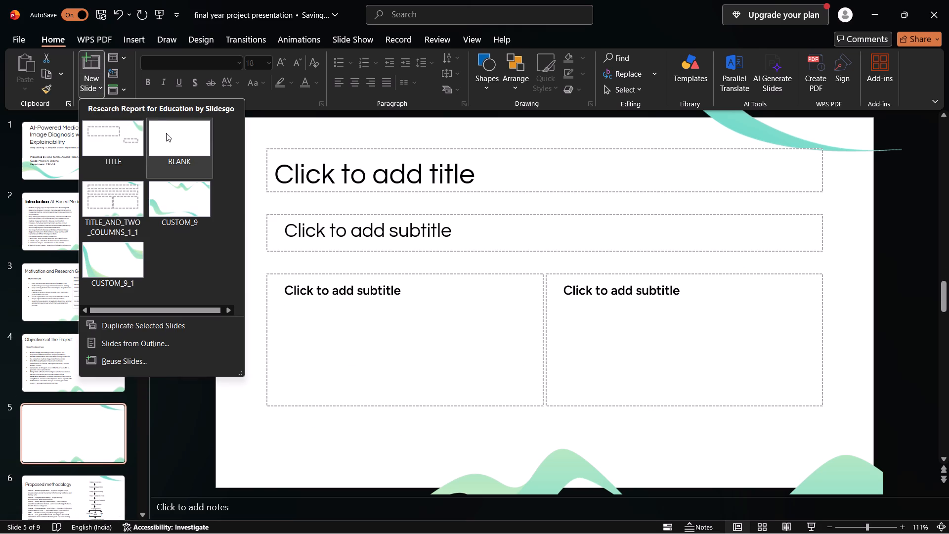
{"action": "left_click", "coordinate": [166, 133]}
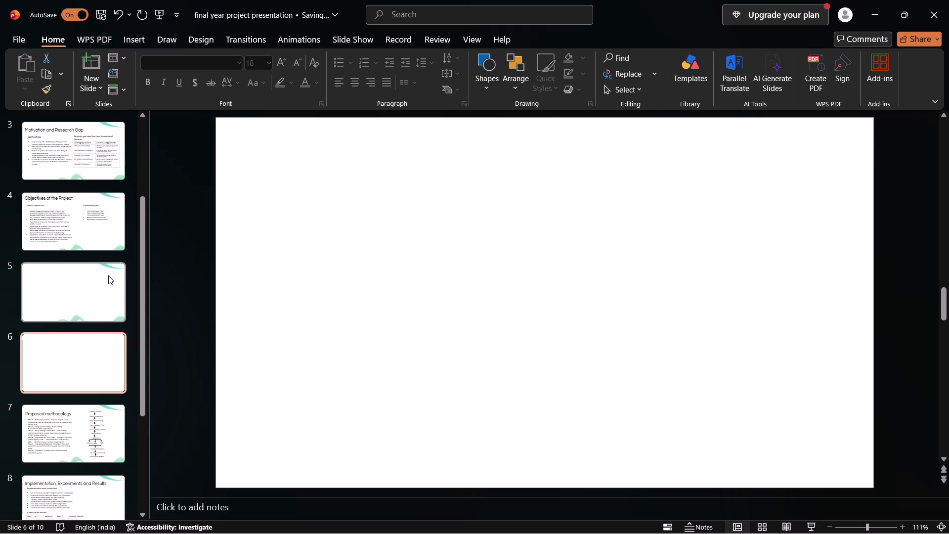
Delete the title, subtitle and both column placeholders from the new slide 5, keeping only its decorative background.
{"action": "left_click", "coordinate": [108, 279]}
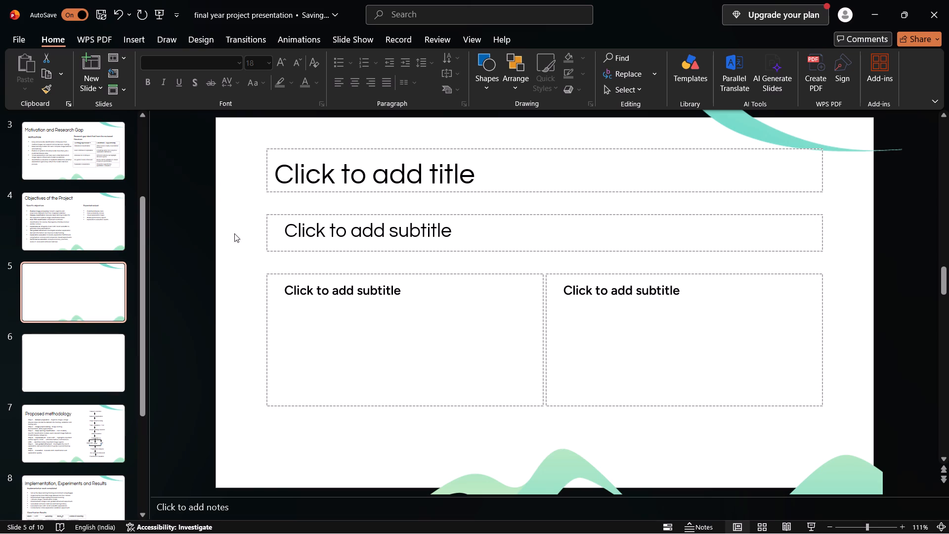
{"action": "left_click", "coordinate": [302, 193]}
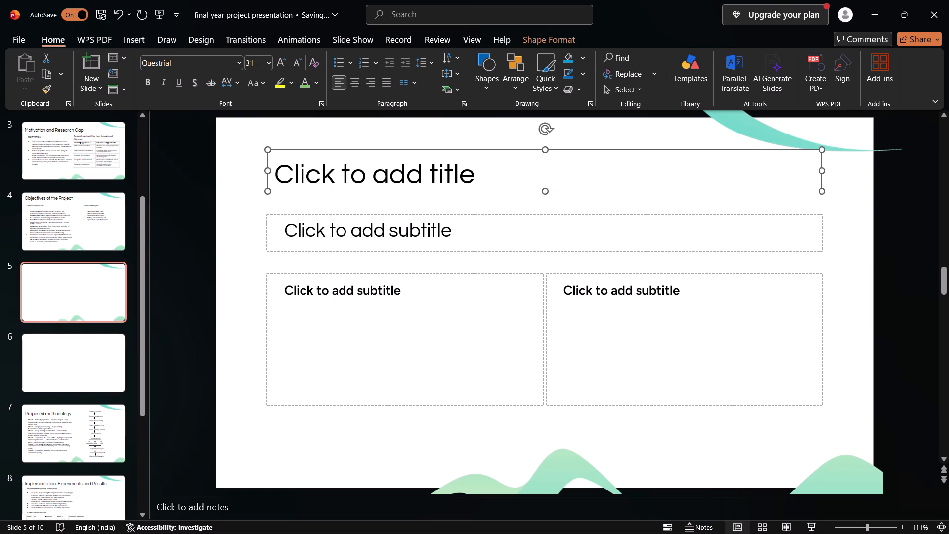
{"action": "key", "text": "BackSpace"}
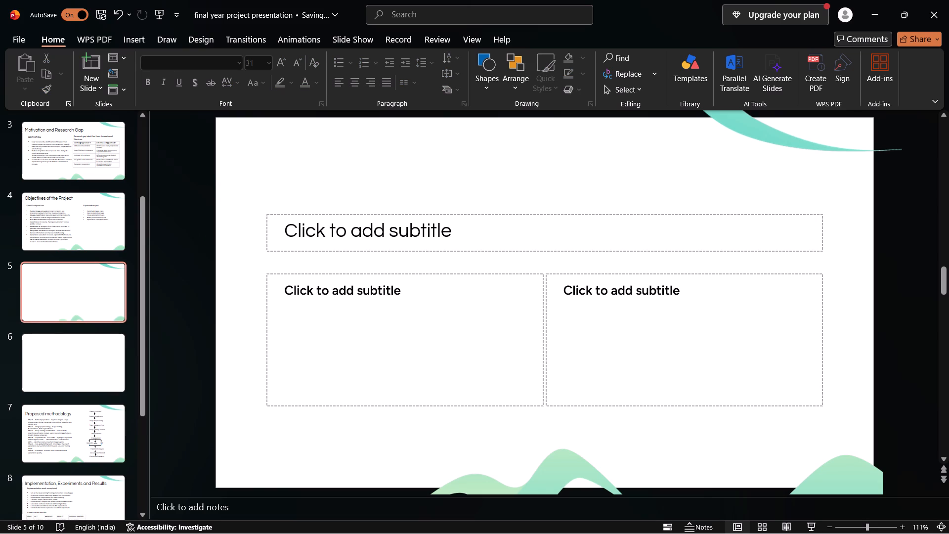
{"action": "left_click", "coordinate": [310, 212]}
{"action": "key", "text": "BackSpace"}
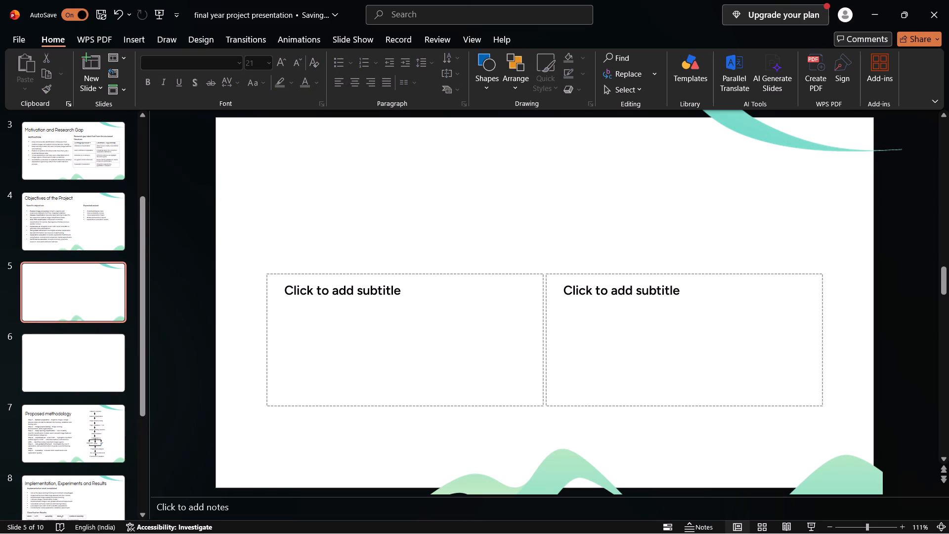
{"action": "left_click", "coordinate": [338, 271]}
{"action": "key", "text": "BackSpace"}
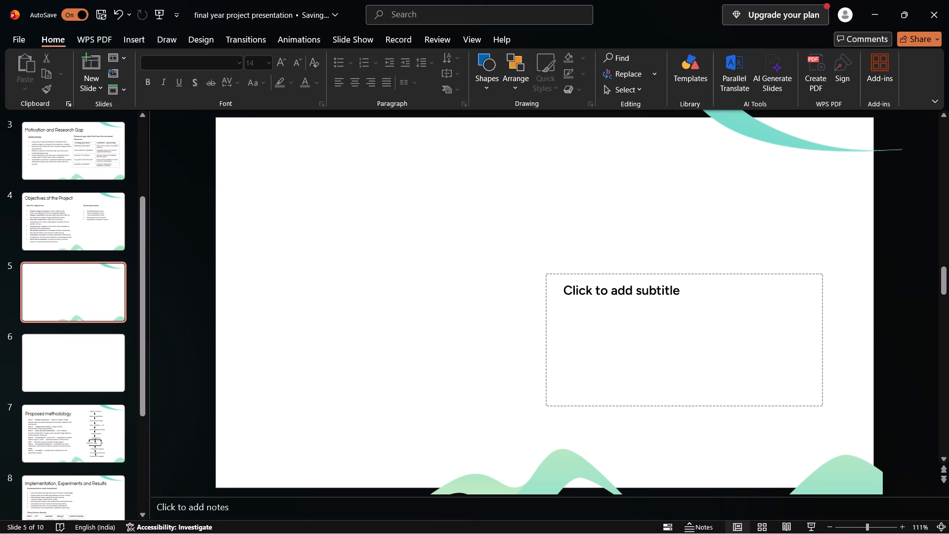
{"action": "left_click", "coordinate": [578, 274]}
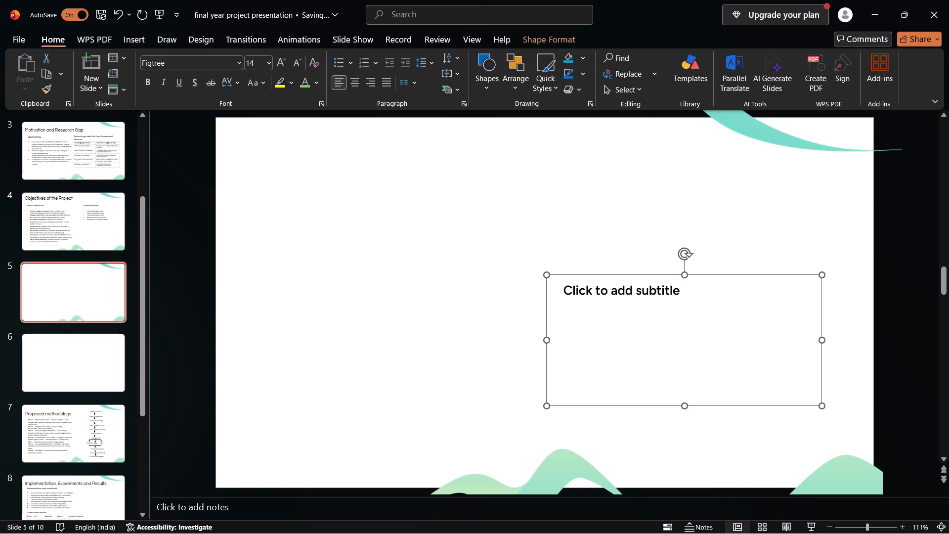
{"action": "key", "text": "BackSpace"}
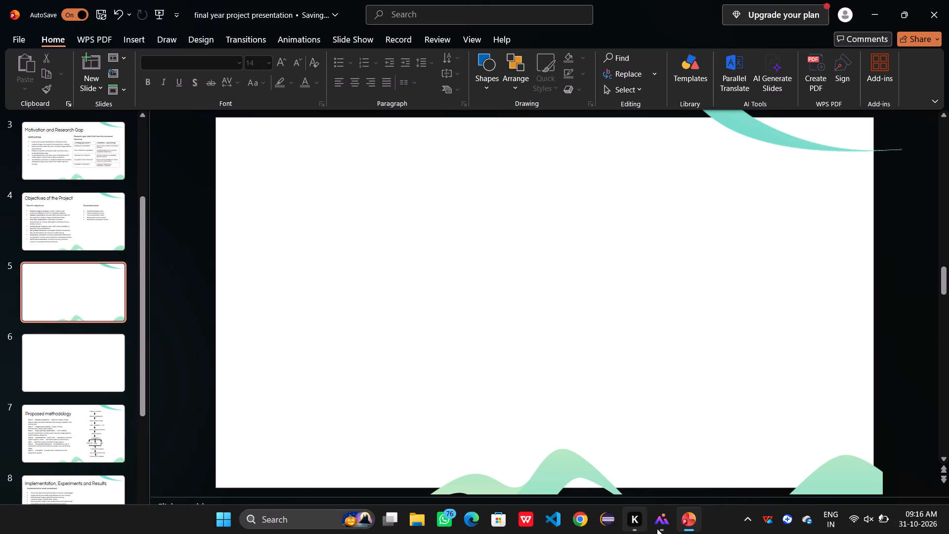
Switch to the WPS image viewer and copy the brain MRI explainable AI pipeline diagram.
{"action": "left_click", "coordinate": [657, 527]}
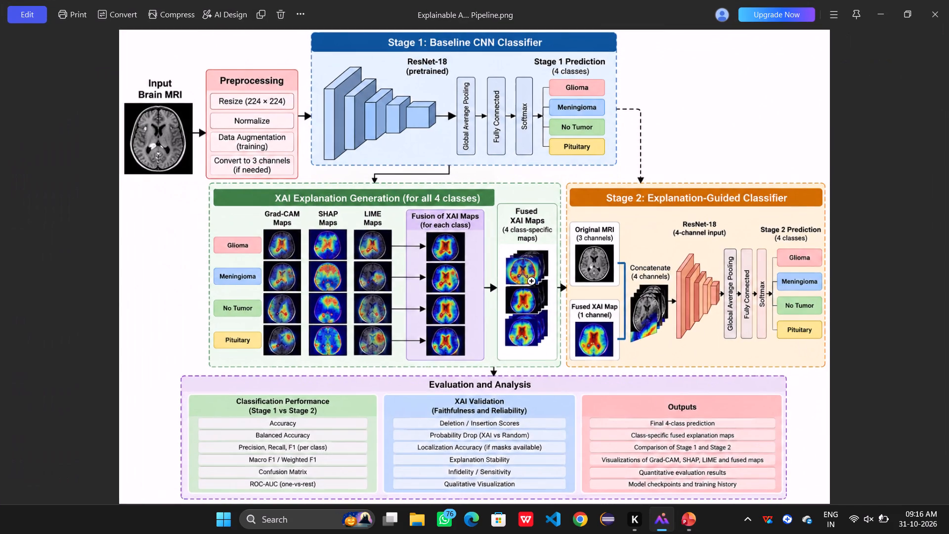
{"action": "left_click", "coordinate": [517, 260]}
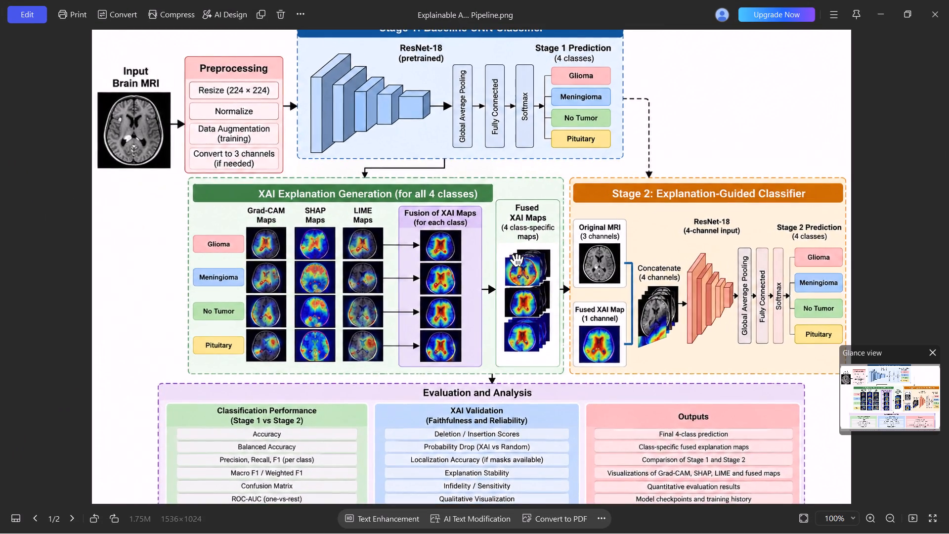
{"action": "scroll", "coordinate": [517, 260], "scroll_direction": "down", "scroll_amount": 2, "text": "ctrl"}
{"action": "key", "text": "ctrl+c"}
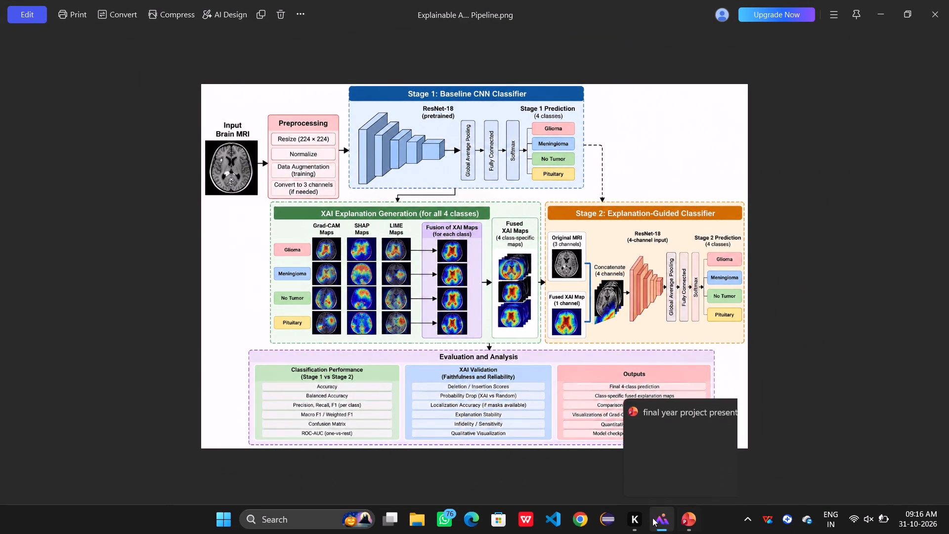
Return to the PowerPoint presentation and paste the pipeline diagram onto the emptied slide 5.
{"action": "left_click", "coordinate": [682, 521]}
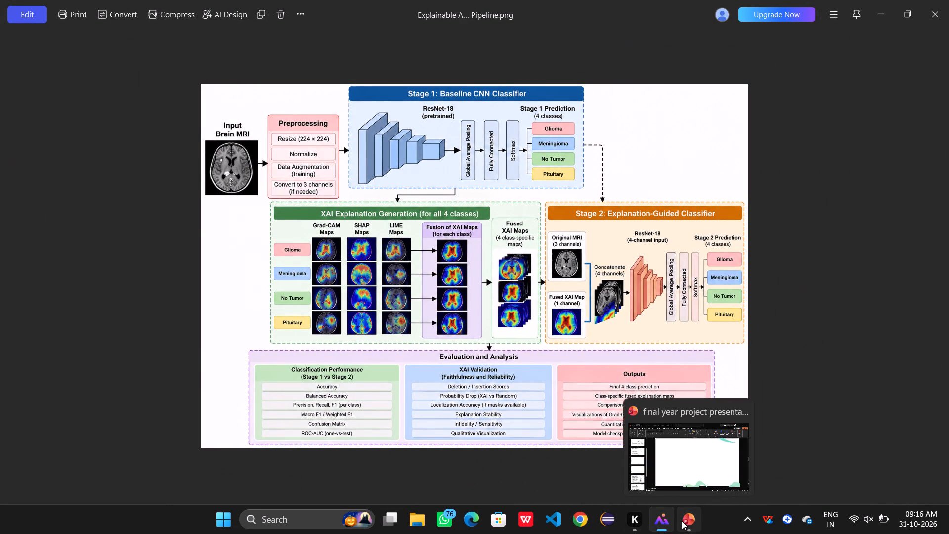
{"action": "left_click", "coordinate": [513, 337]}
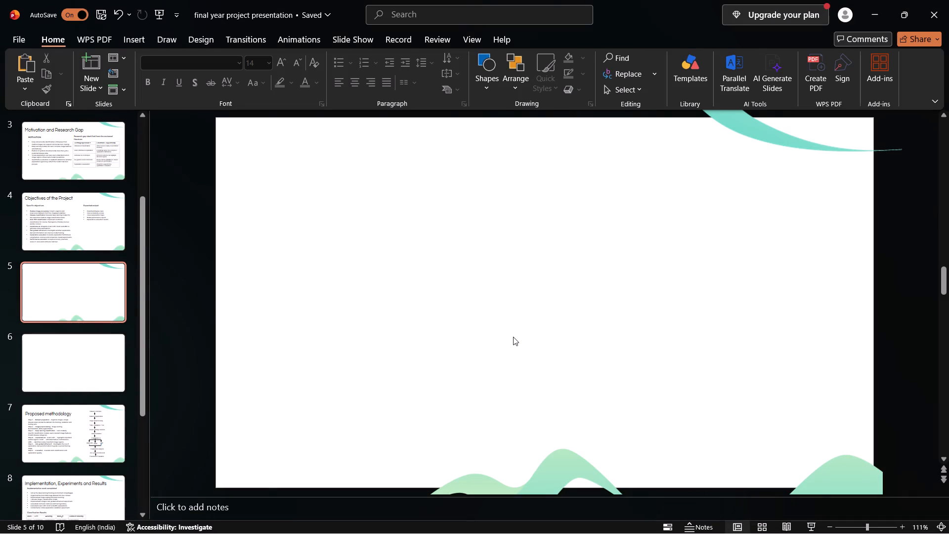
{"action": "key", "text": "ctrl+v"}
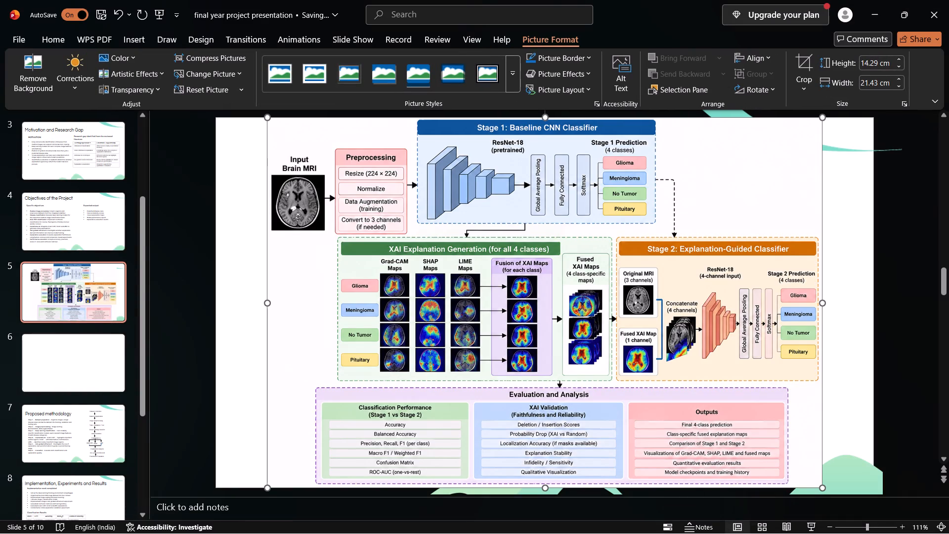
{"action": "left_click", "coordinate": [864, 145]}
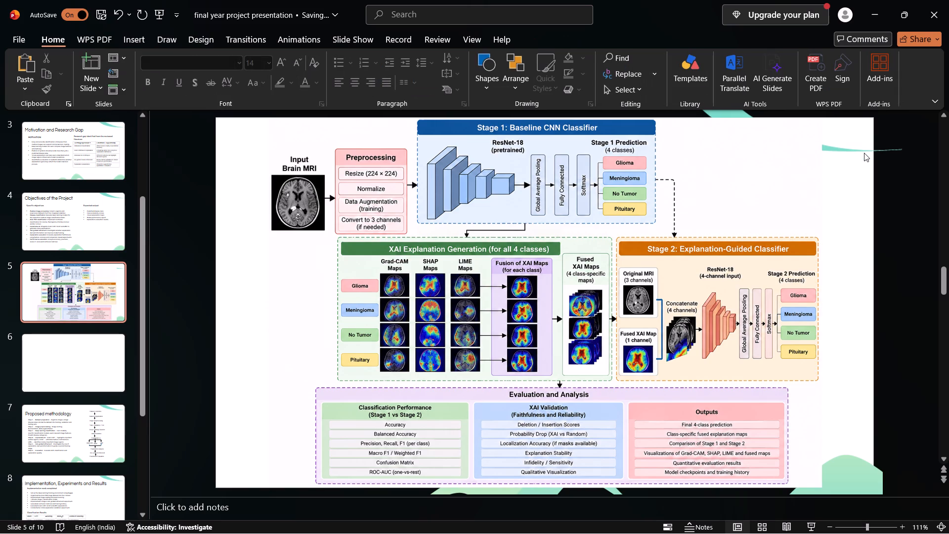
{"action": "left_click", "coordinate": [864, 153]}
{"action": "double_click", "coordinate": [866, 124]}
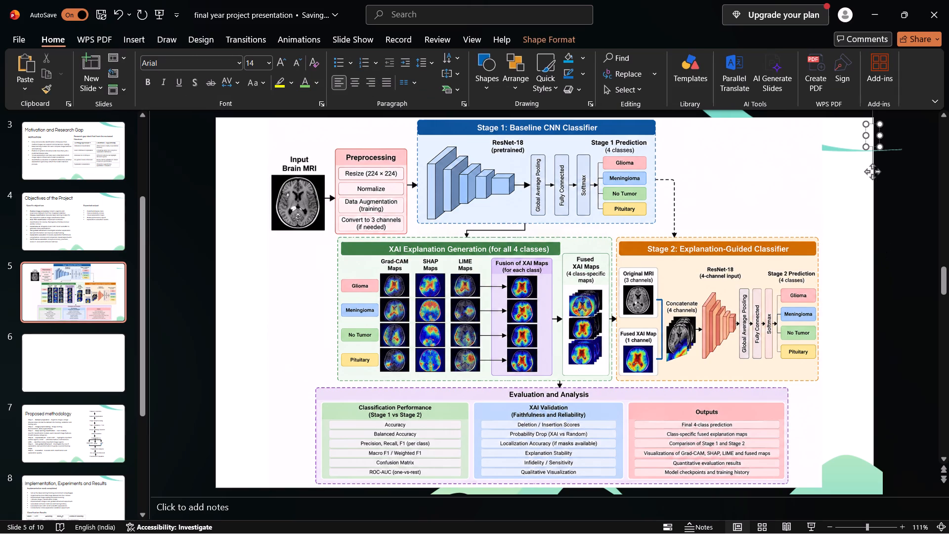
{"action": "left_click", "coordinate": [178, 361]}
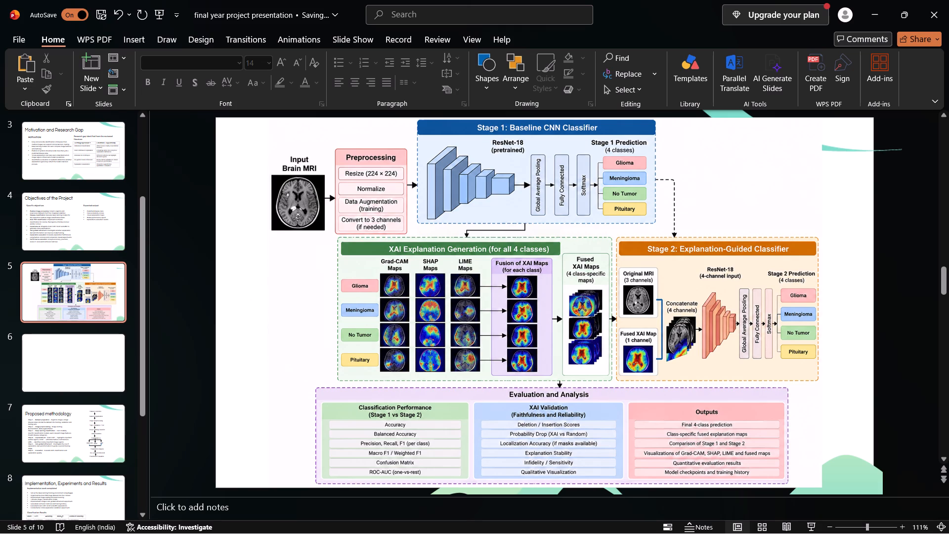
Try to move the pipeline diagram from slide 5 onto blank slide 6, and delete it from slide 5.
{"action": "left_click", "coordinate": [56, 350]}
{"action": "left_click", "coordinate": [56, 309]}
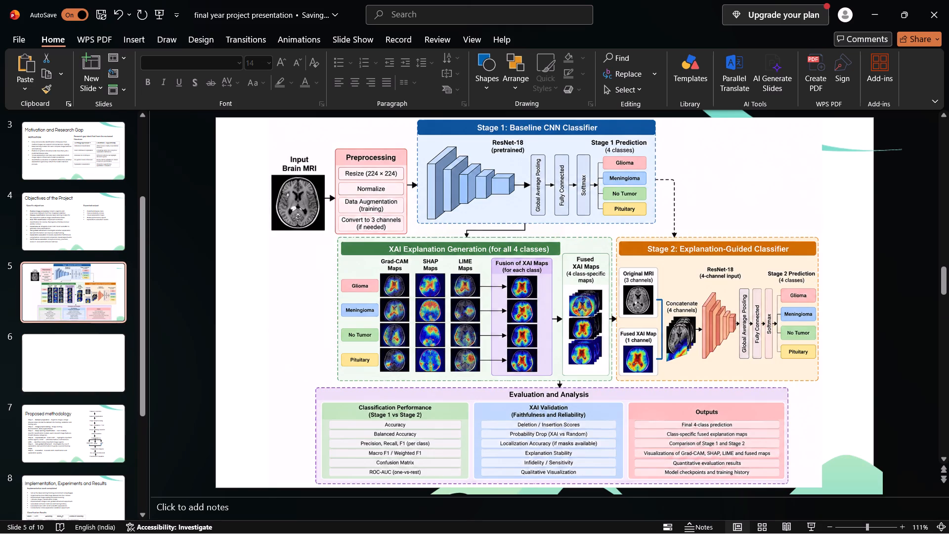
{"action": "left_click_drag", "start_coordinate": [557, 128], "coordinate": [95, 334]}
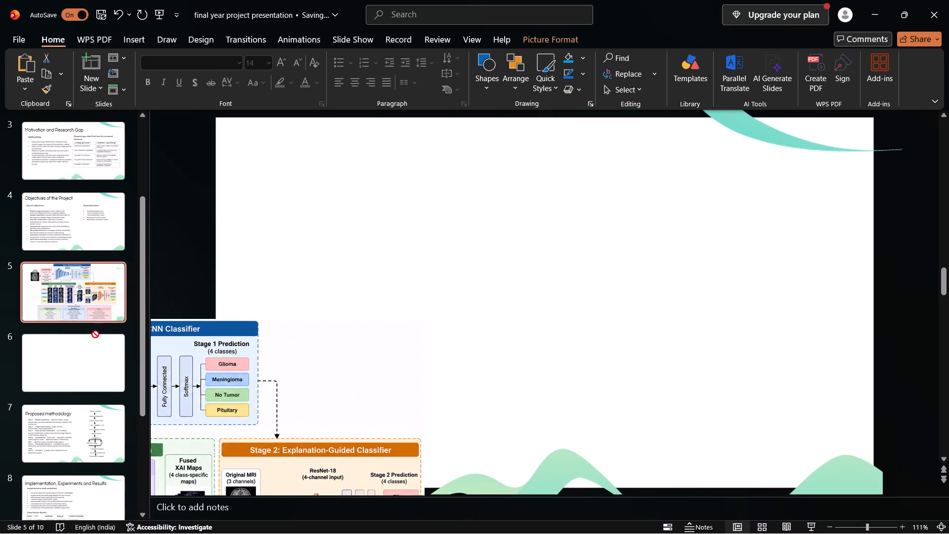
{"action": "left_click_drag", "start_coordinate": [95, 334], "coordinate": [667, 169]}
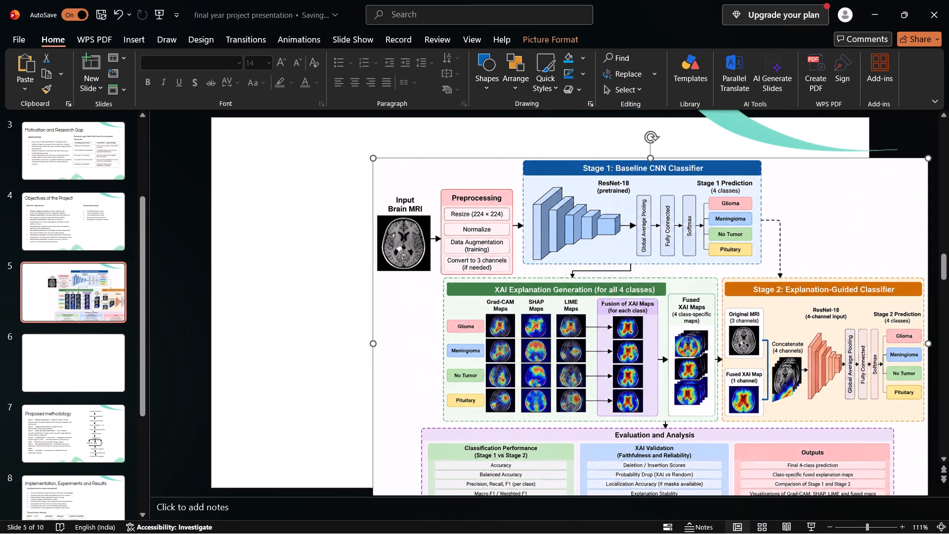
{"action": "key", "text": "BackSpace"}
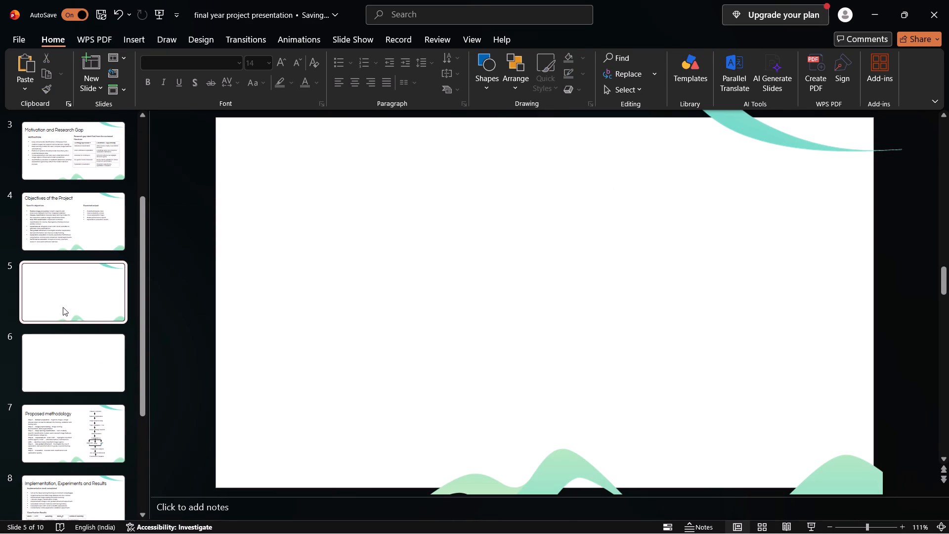
Delete slide 5, the emptied slide that carries only the green wave decoration.
{"action": "left_click", "coordinate": [63, 307]}
{"action": "right_click", "coordinate": [63, 307]}
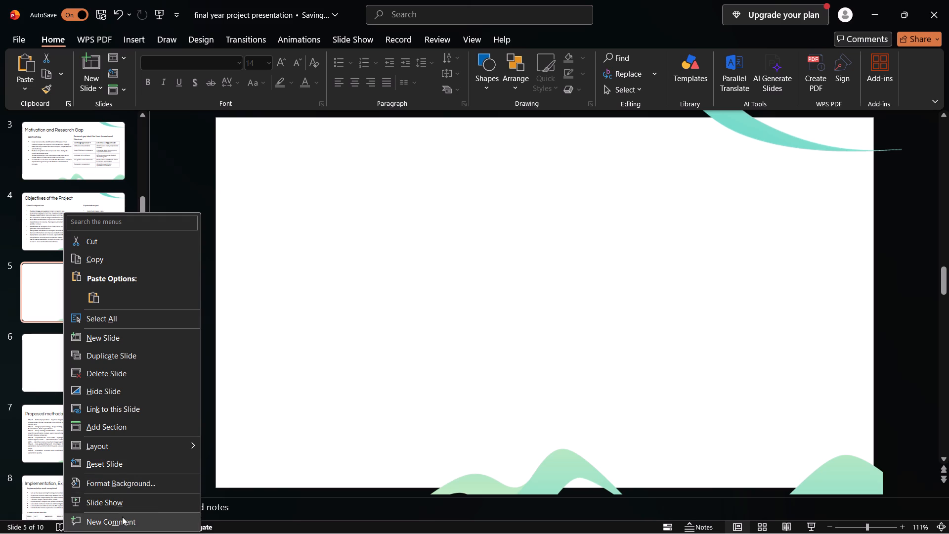
{"action": "left_click", "coordinate": [102, 373]}
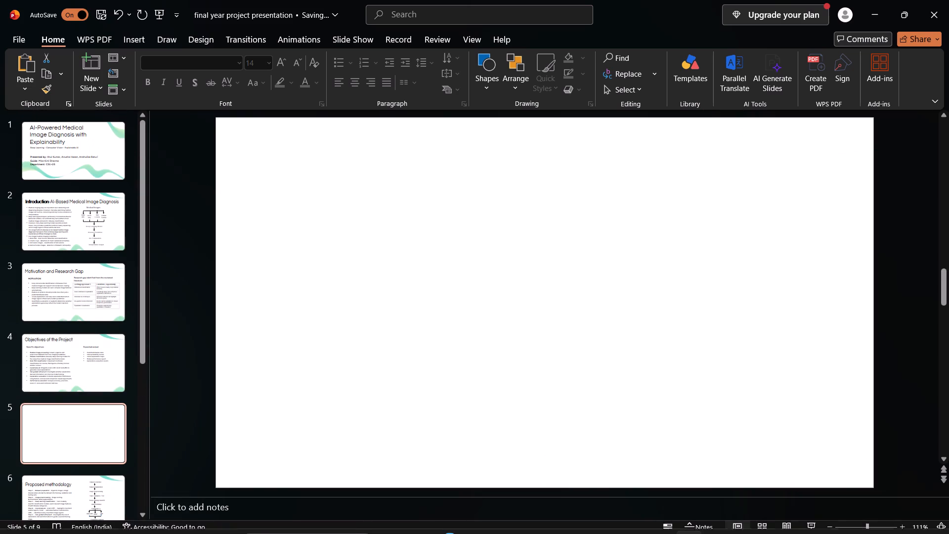
Copy the explainable AI pipeline diagram from the WPS image viewer and paste it onto blank slide 5 of the PowerPoint presentation.
{"action": "left_click", "coordinate": [659, 514]}
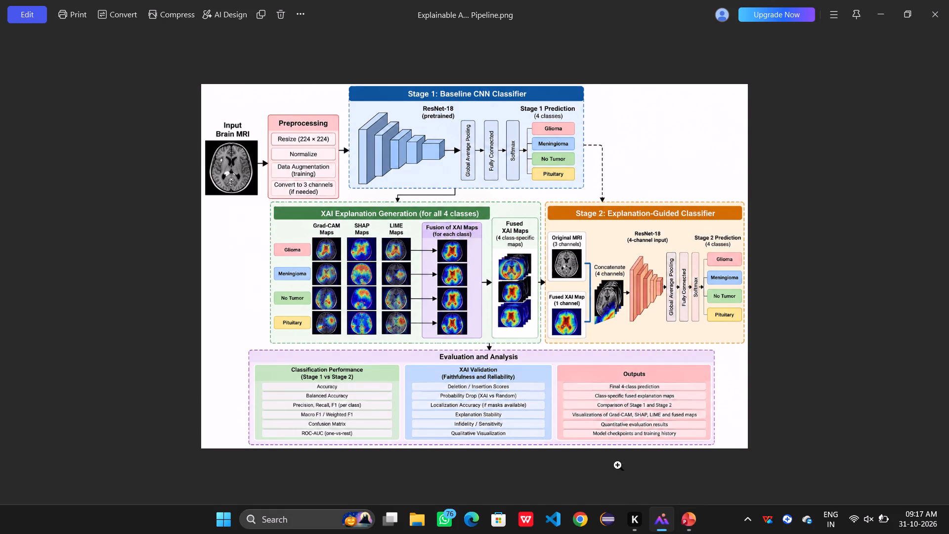
{"action": "left_click", "coordinate": [544, 337]}
{"action": "right_click", "coordinate": [544, 337]}
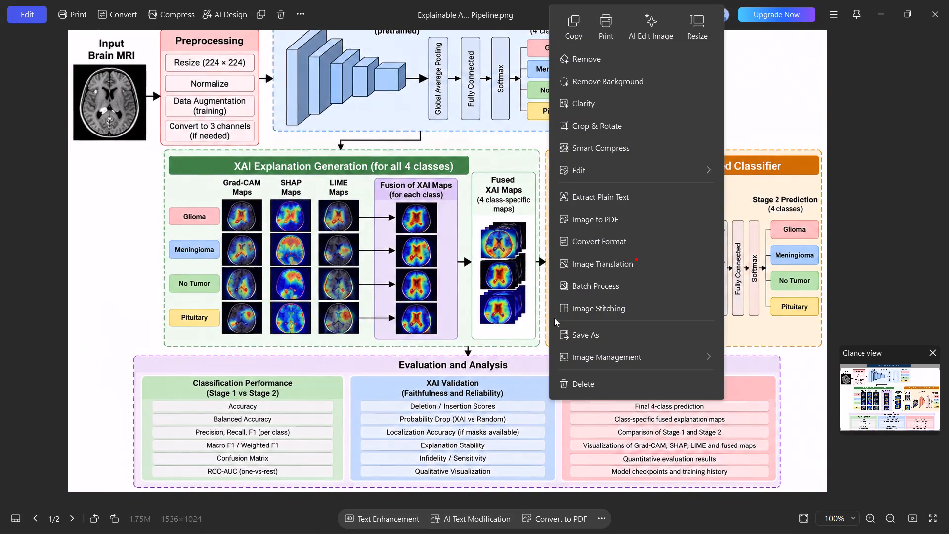
{"action": "left_click", "coordinate": [580, 39]}
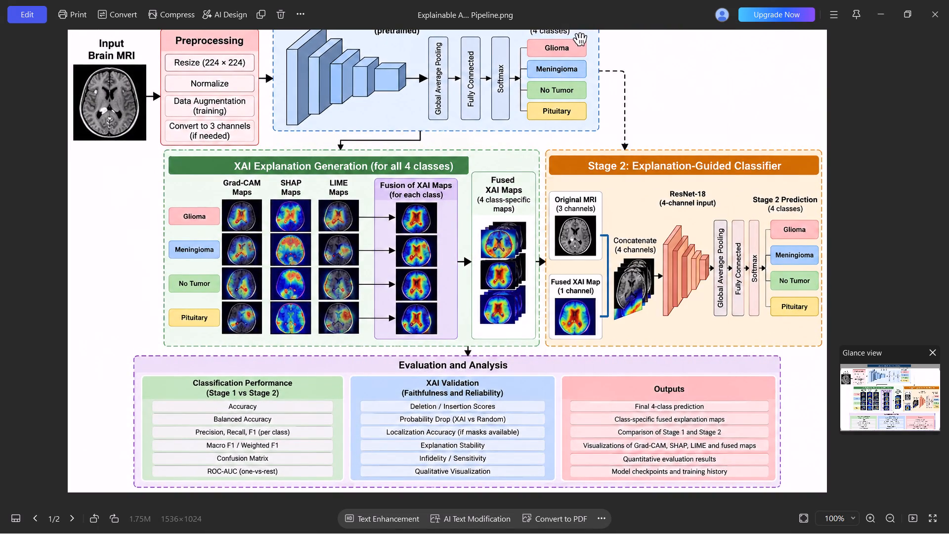
{"action": "left_click", "coordinate": [881, 15]}
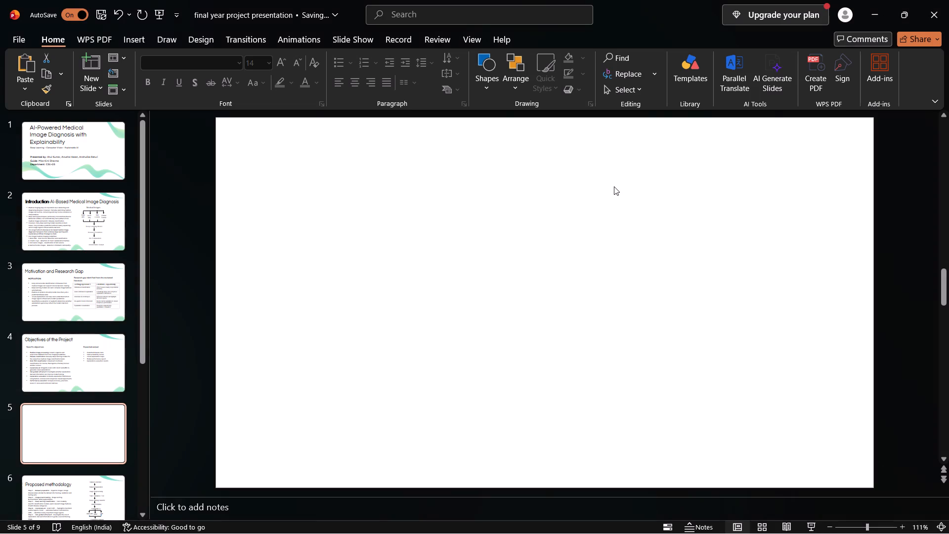
{"action": "left_click", "coordinate": [614, 186]}
{"action": "key", "text": "ctrl+v"}
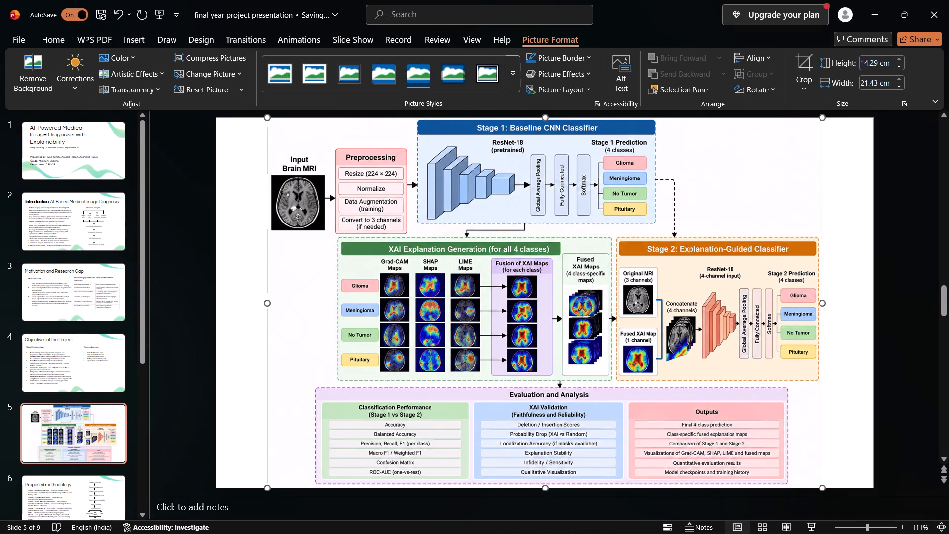
{"action": "left_click", "coordinate": [186, 257]}
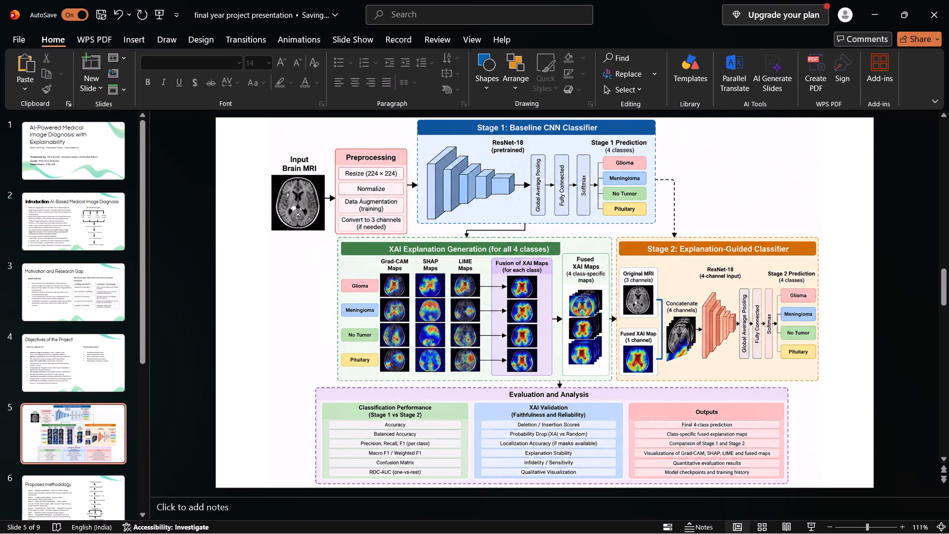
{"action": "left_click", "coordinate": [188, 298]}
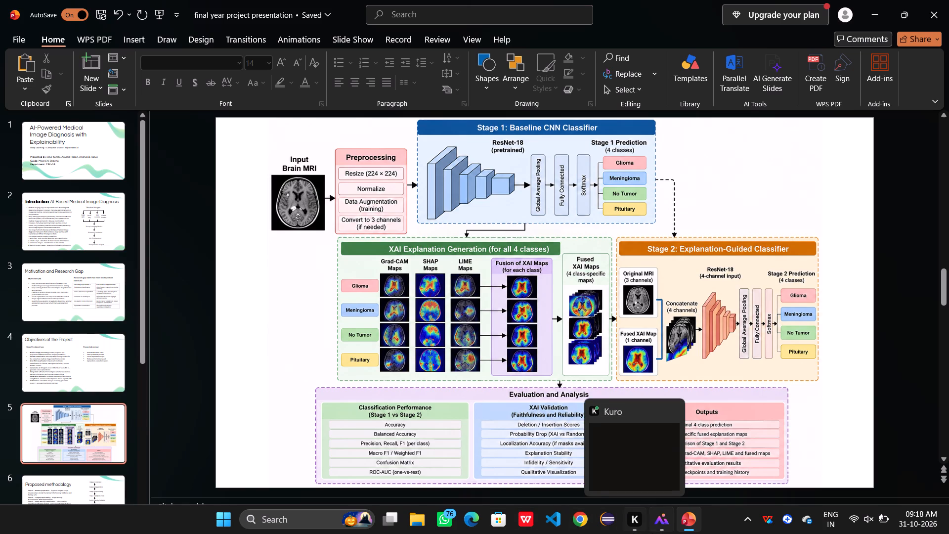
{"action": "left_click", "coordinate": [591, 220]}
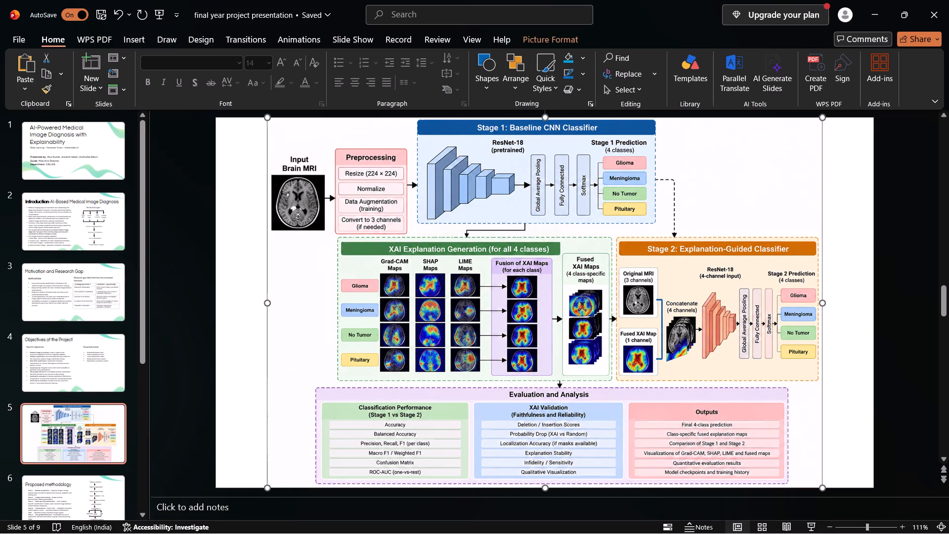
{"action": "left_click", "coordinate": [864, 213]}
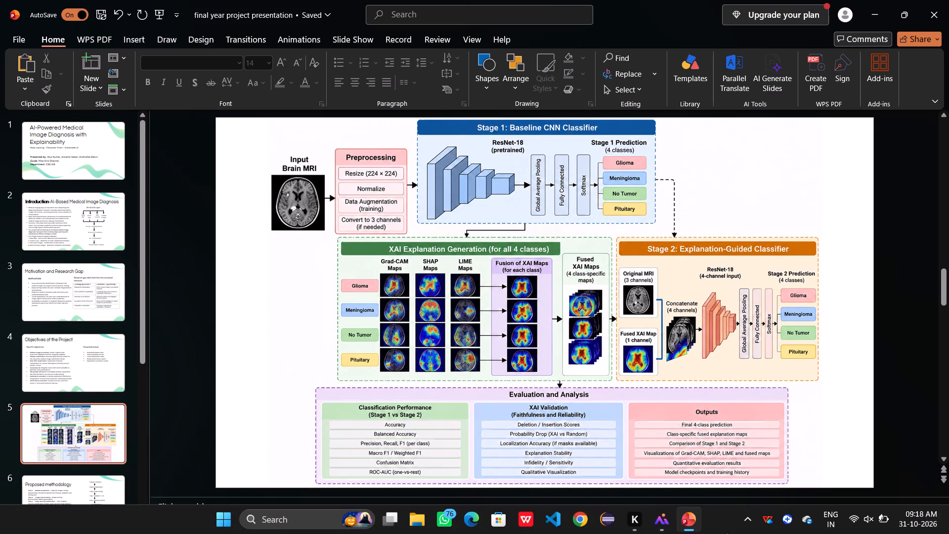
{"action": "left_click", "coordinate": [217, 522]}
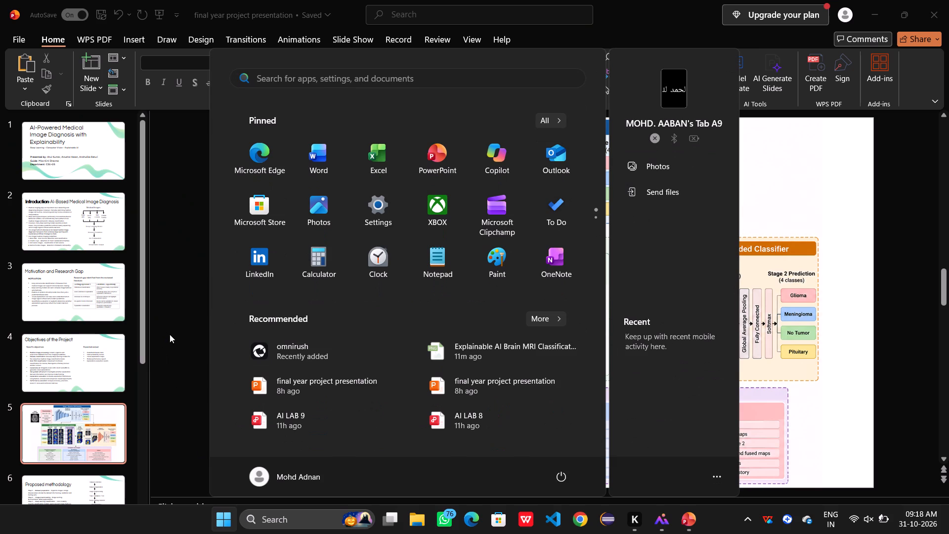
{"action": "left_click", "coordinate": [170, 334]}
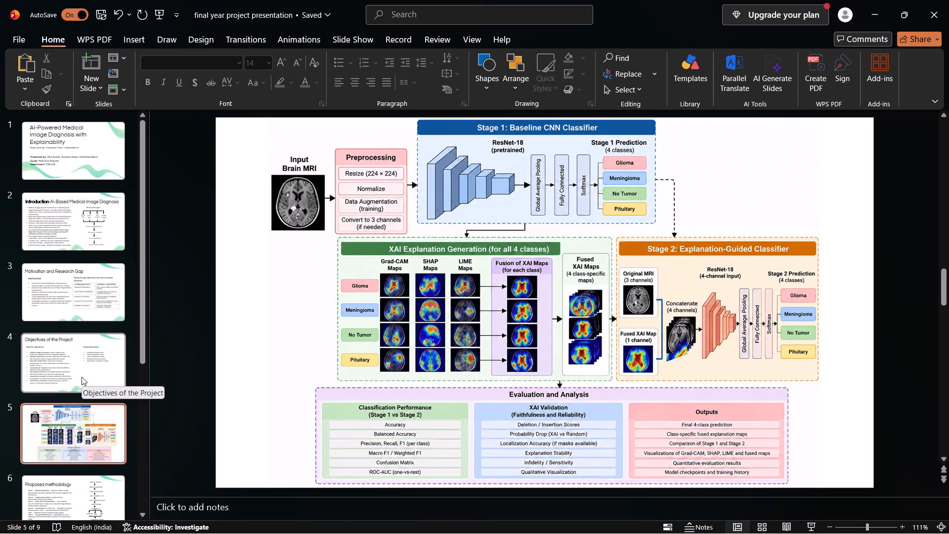
Move the pipeline diagram slide to position 6, directly after the Proposed methodology slide.
{"action": "left_click", "coordinate": [92, 493]}
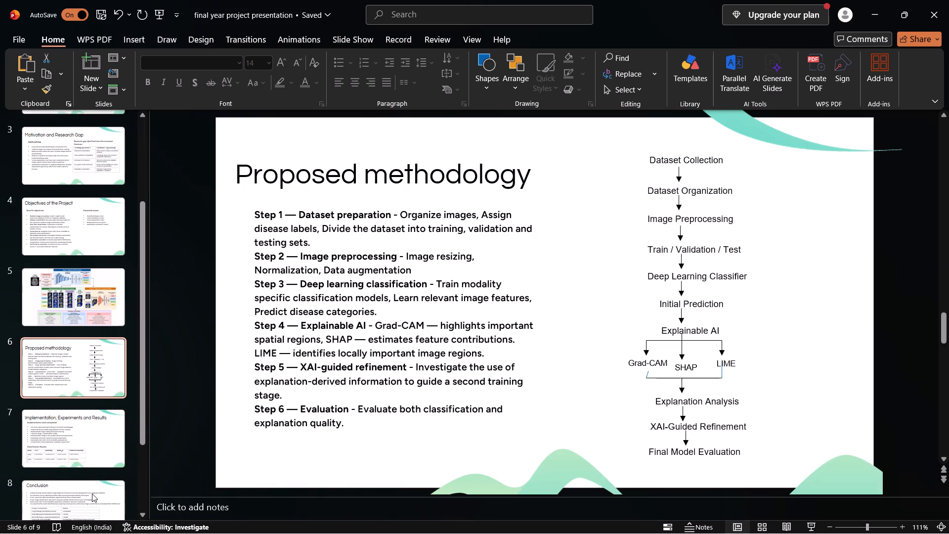
{"action": "left_click_drag", "start_coordinate": [86, 309], "coordinate": [86, 357]}
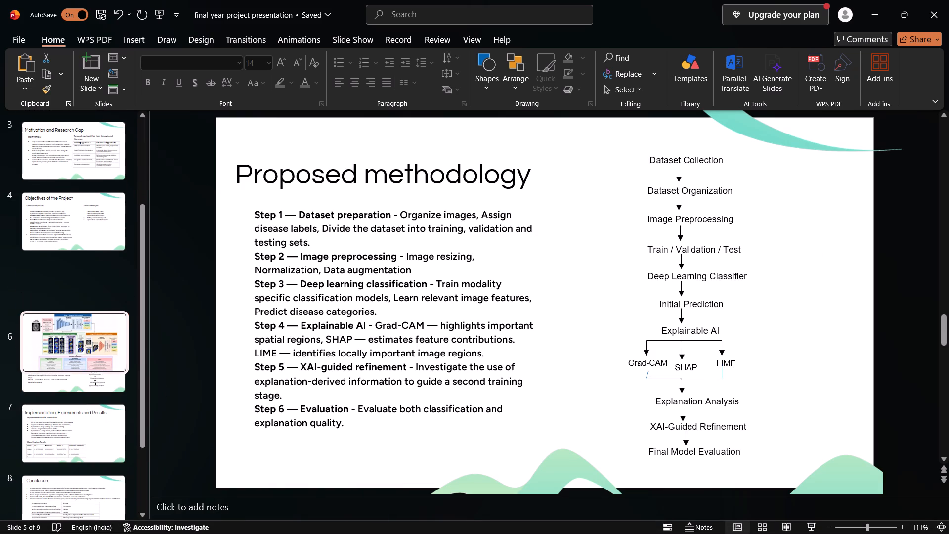
{"action": "left_click_drag", "start_coordinate": [86, 357], "coordinate": [86, 389]}
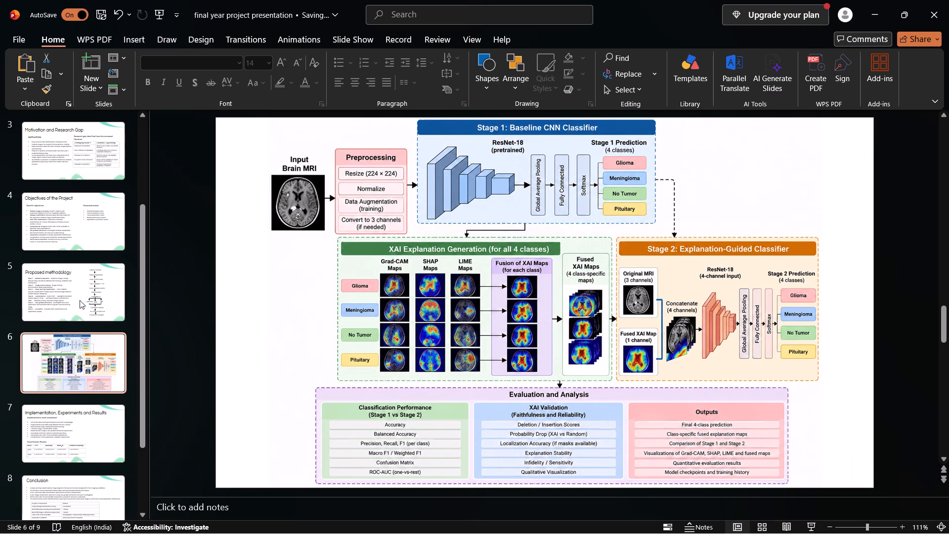
{"action": "left_click", "coordinate": [78, 284]}
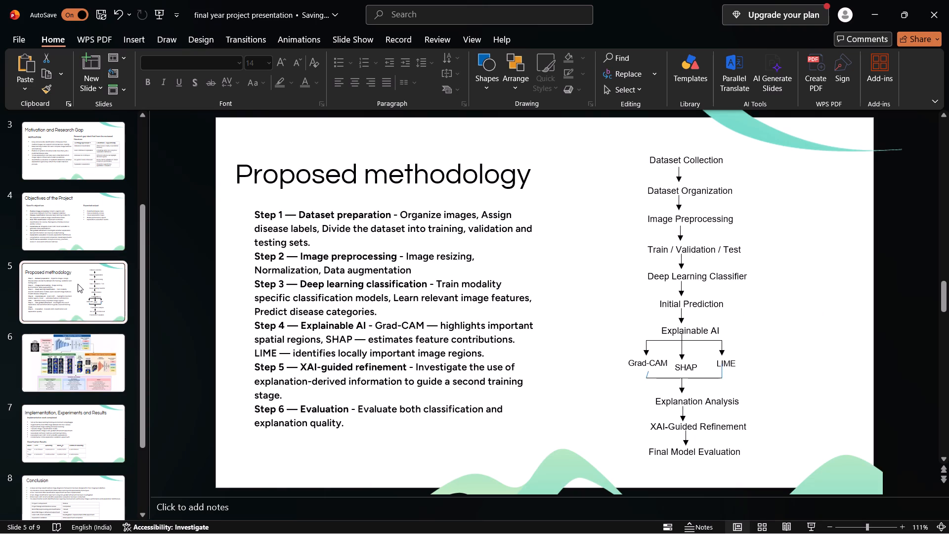
{"action": "left_click", "coordinate": [97, 361]}
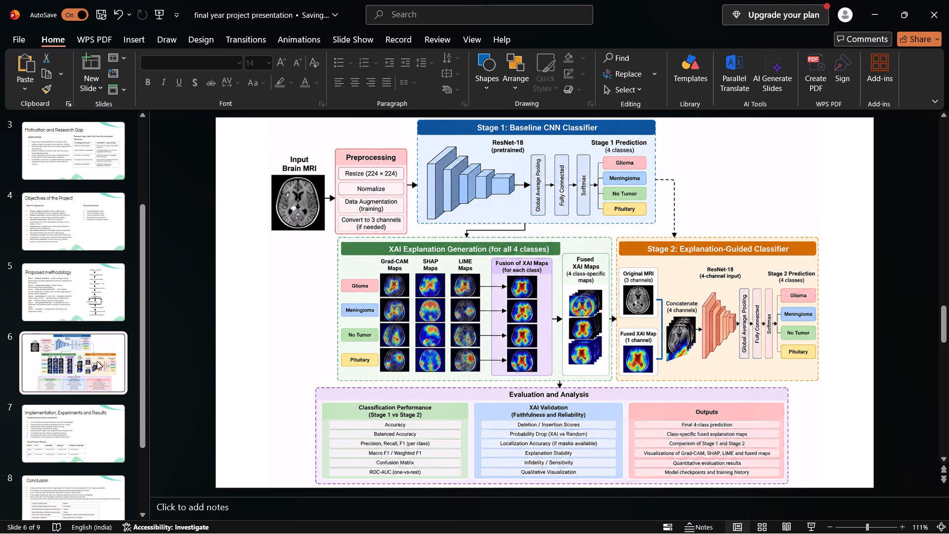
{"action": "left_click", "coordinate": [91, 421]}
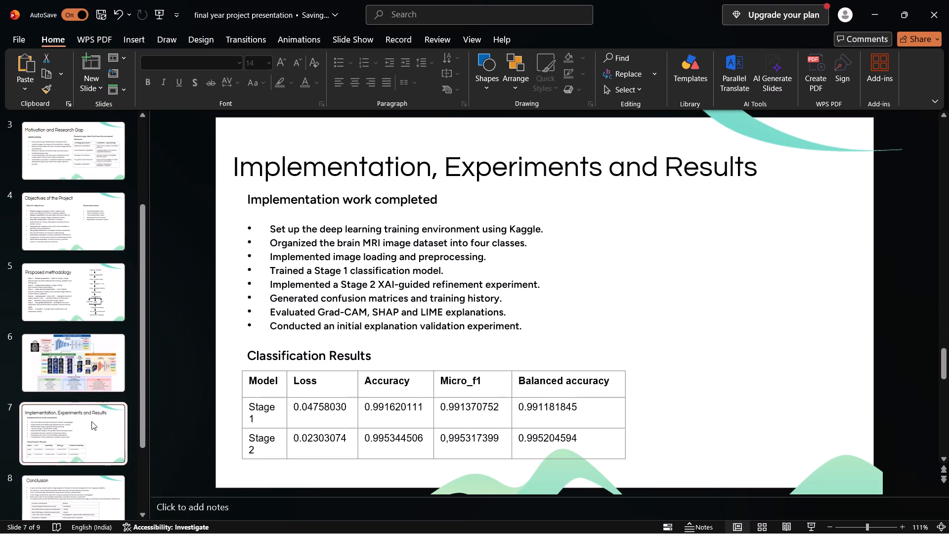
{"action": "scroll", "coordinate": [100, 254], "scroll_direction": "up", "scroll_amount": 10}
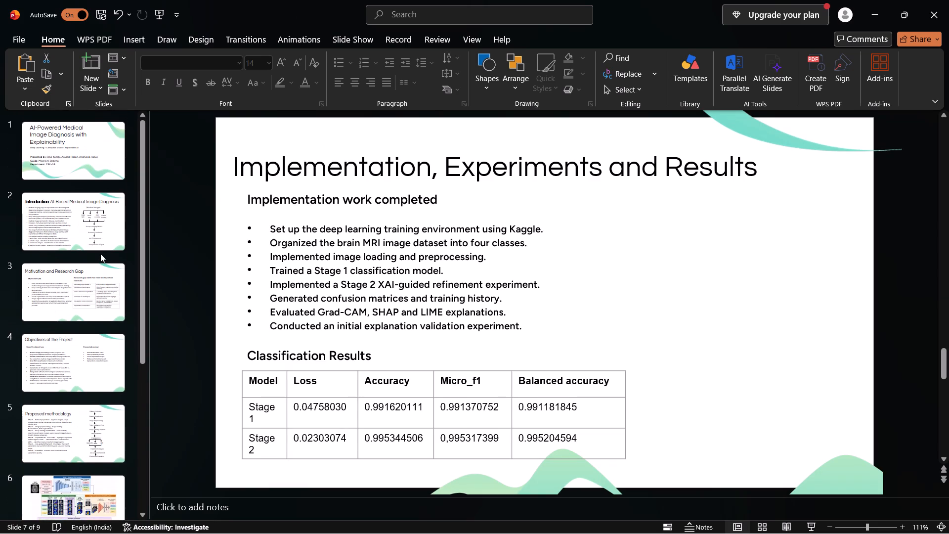
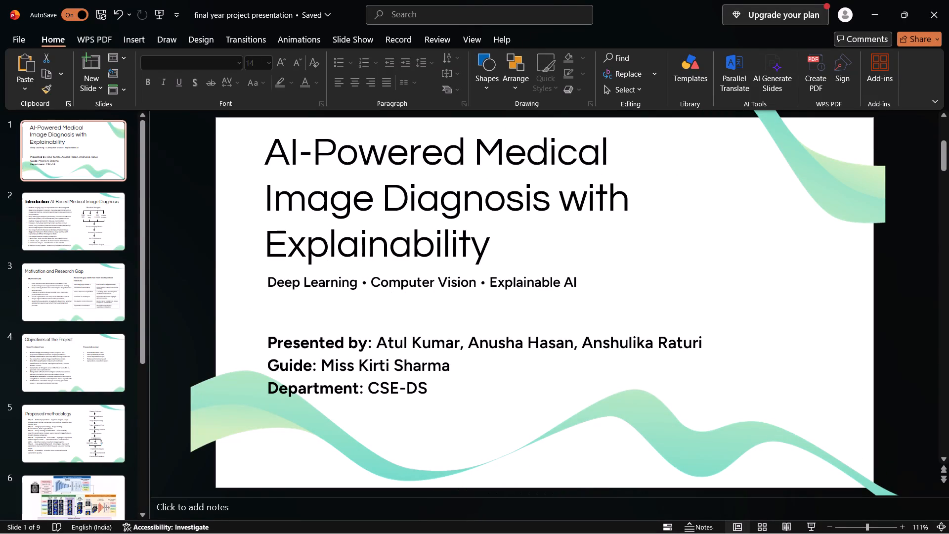
Review the presentation slide by slide from the title slide, covering the Introduction, Motivation and Research Gap, and Objectives of the Project slides.
{"action": "key", "text": "Down"}
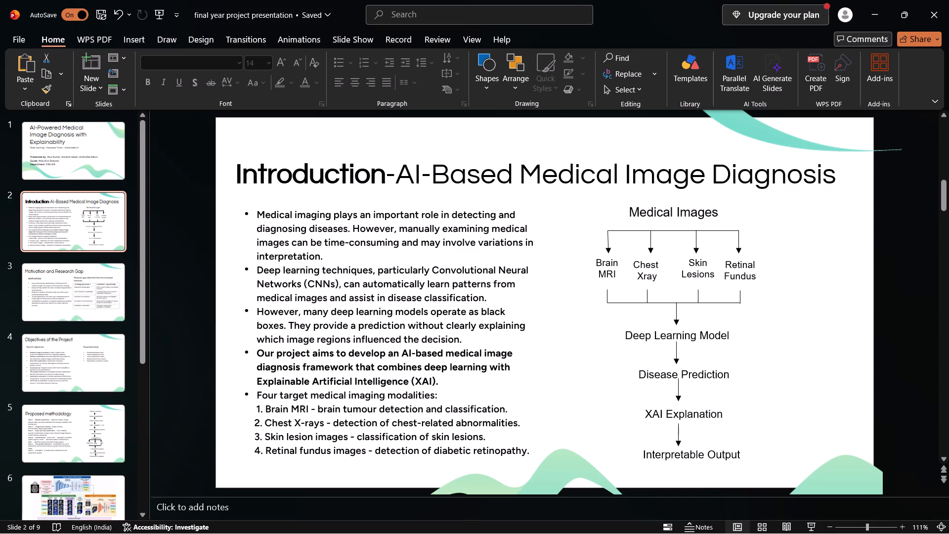
{"action": "key", "text": "Down"}
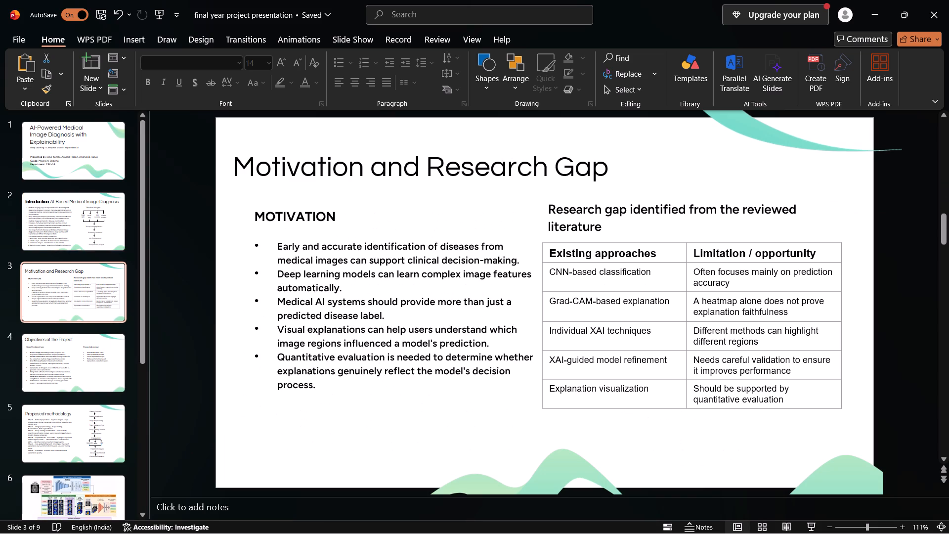
{"action": "key", "text": "Down"}
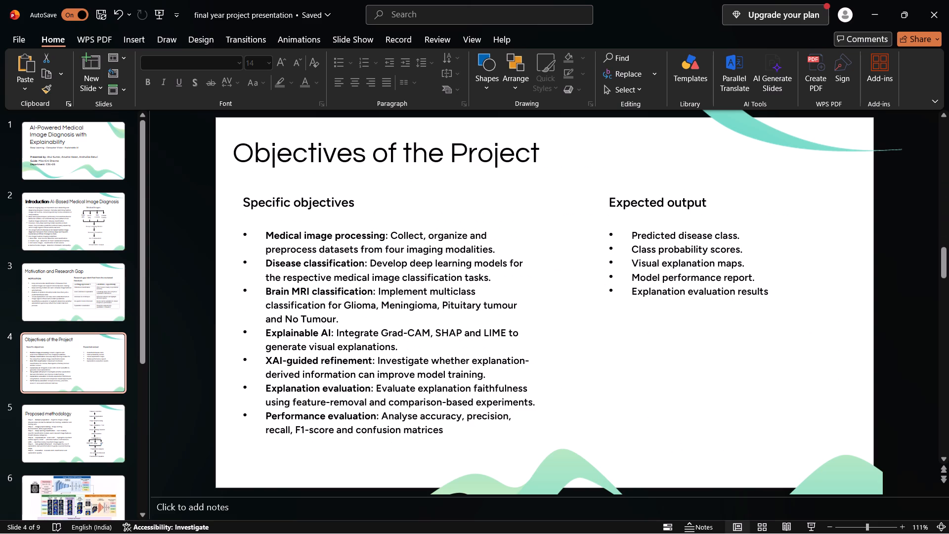
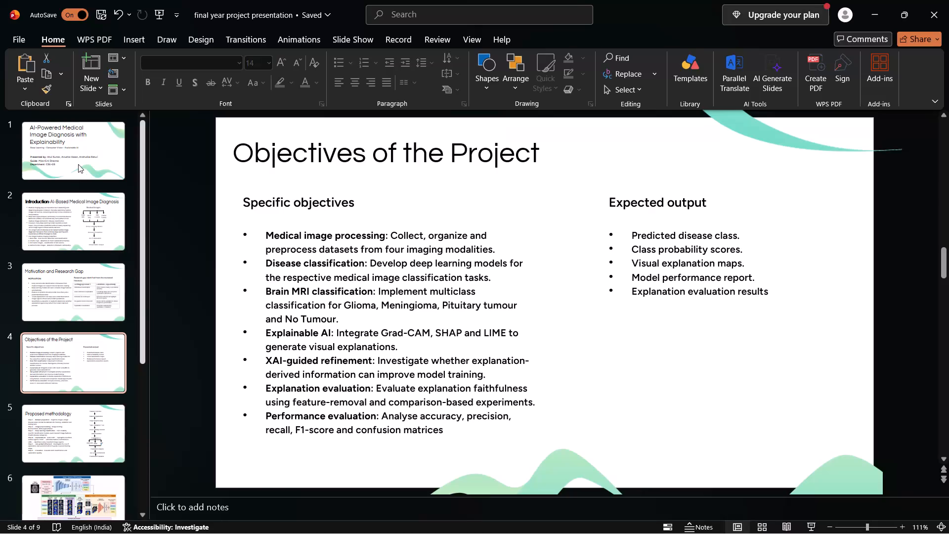
Return to the title slide of the presentation.
{"action": "left_click", "coordinate": [78, 164]}
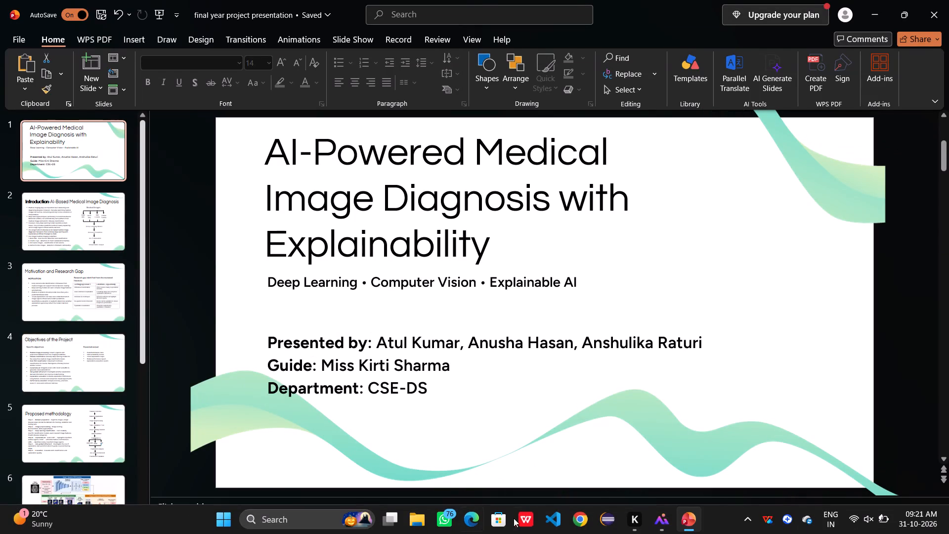
Switch to WPS Office and open the recent document Brain_Tumor_MRI_XAI_Review.
{"action": "left_click", "coordinate": [529, 521]}
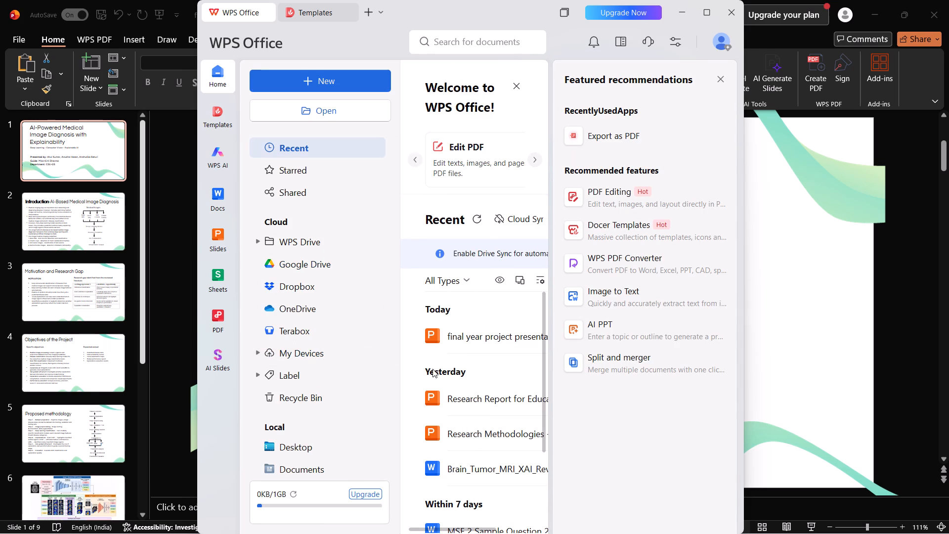
{"action": "scroll", "coordinate": [444, 376], "scroll_direction": "down", "scroll_amount": 1}
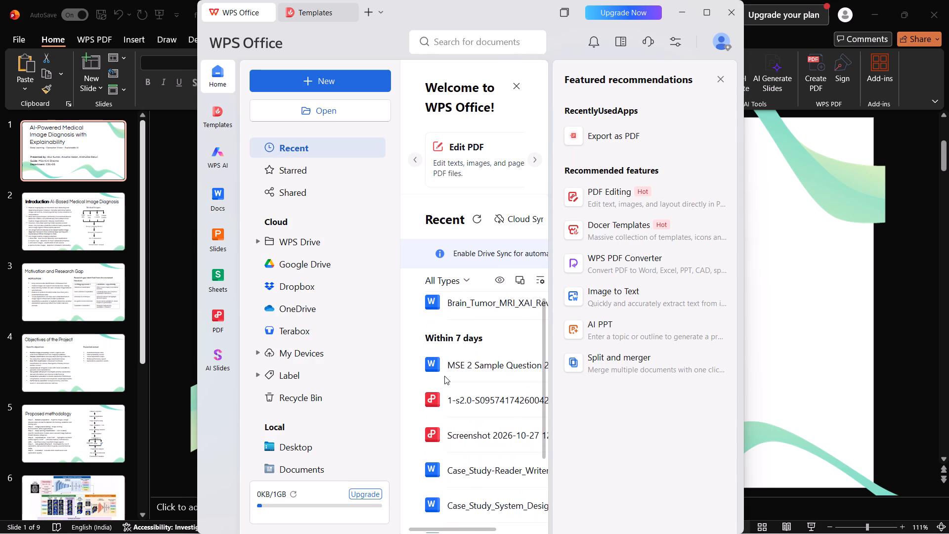
{"action": "scroll", "coordinate": [444, 376], "scroll_direction": "down", "scroll_amount": 1}
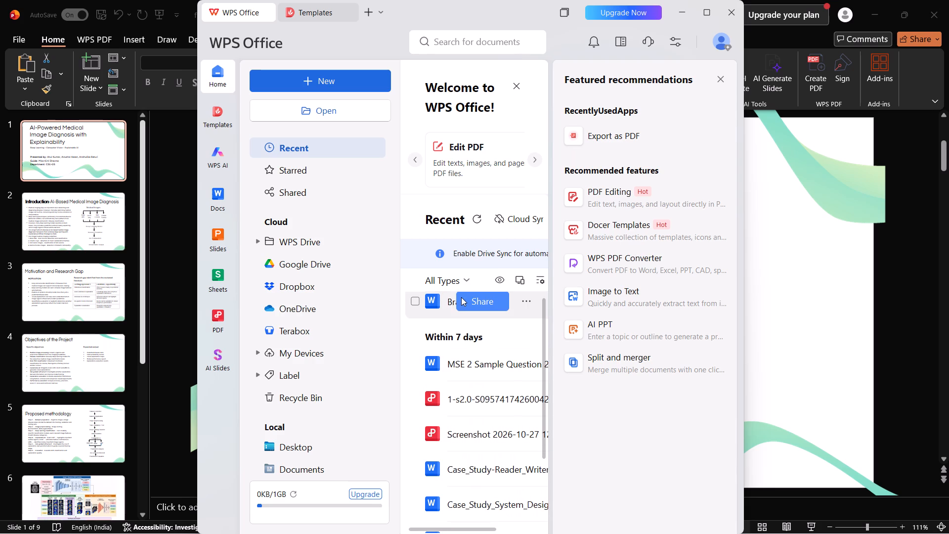
{"action": "left_click", "coordinate": [447, 301]}
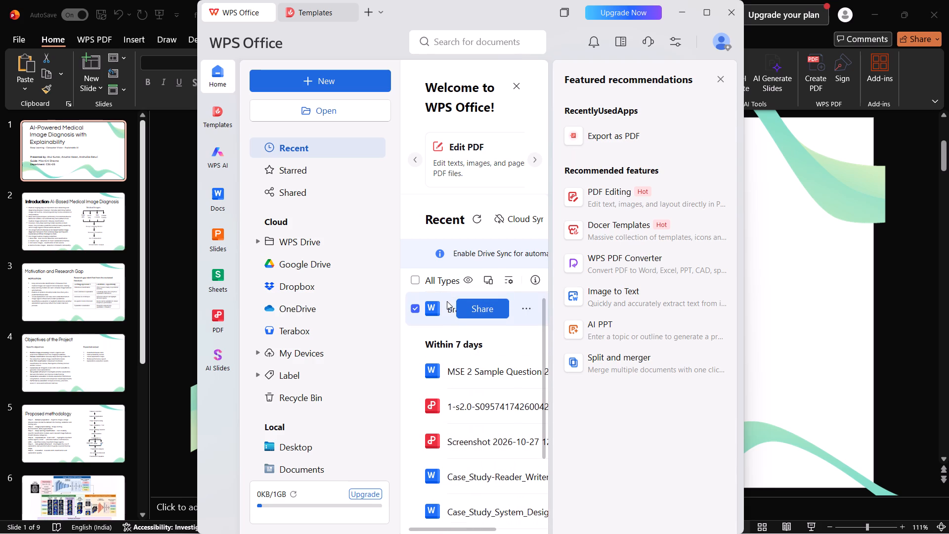
{"action": "left_click", "coordinate": [526, 310]}
{"action": "left_click", "coordinate": [563, 290]}
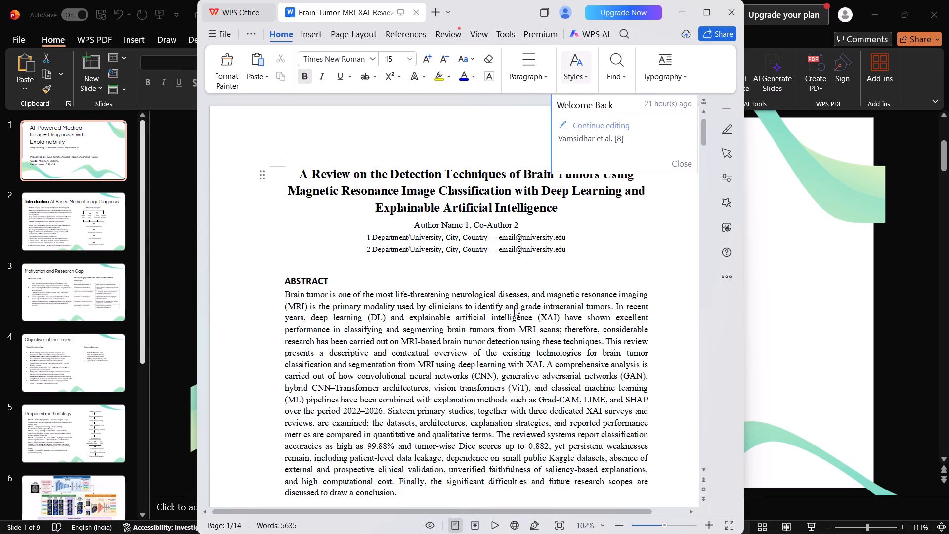
Read the review paper from the Abstract through the Introduction and existing works up to the end of summary Table 1.
{"action": "scroll", "coordinate": [514, 308], "scroll_direction": "down", "scroll_amount": 3}
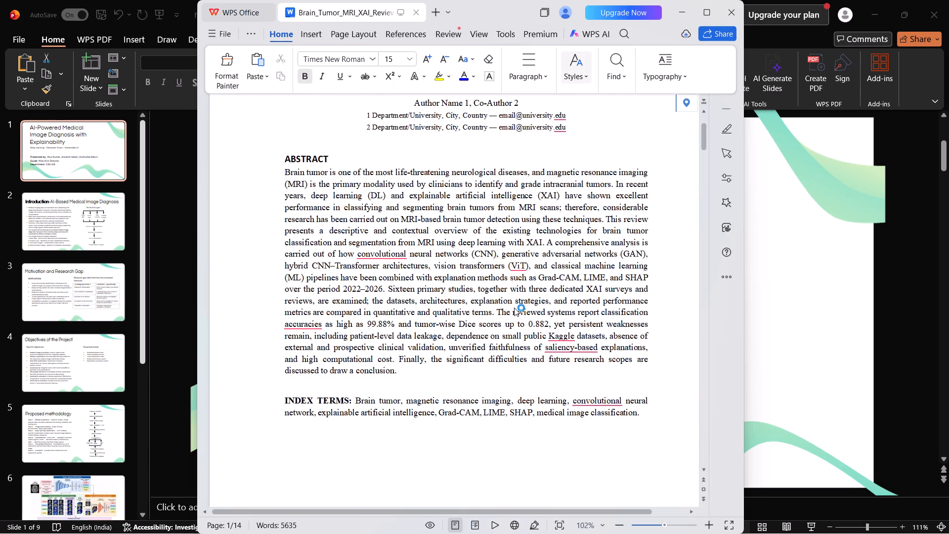
{"action": "scroll", "coordinate": [514, 308], "scroll_direction": "down", "scroll_amount": 1}
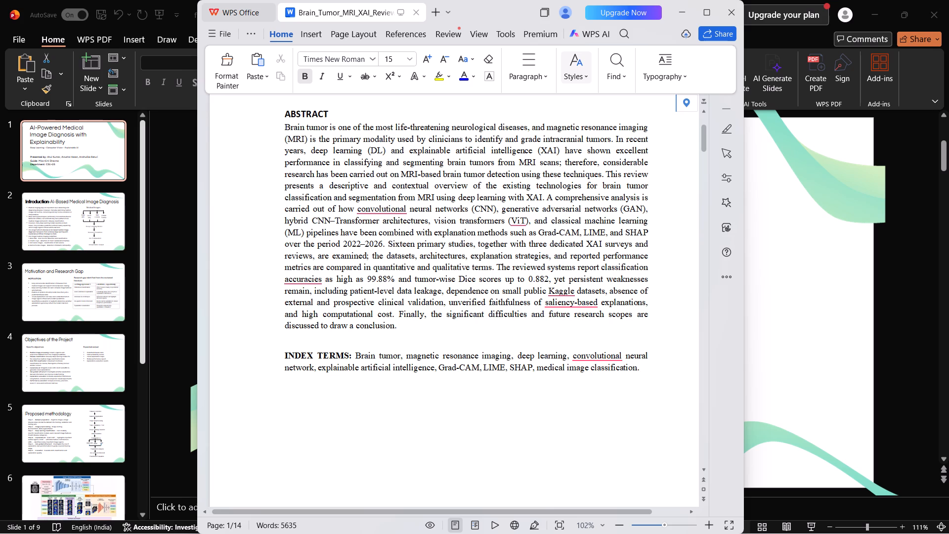
{"action": "scroll", "coordinate": [518, 375], "scroll_direction": "down", "scroll_amount": 5}
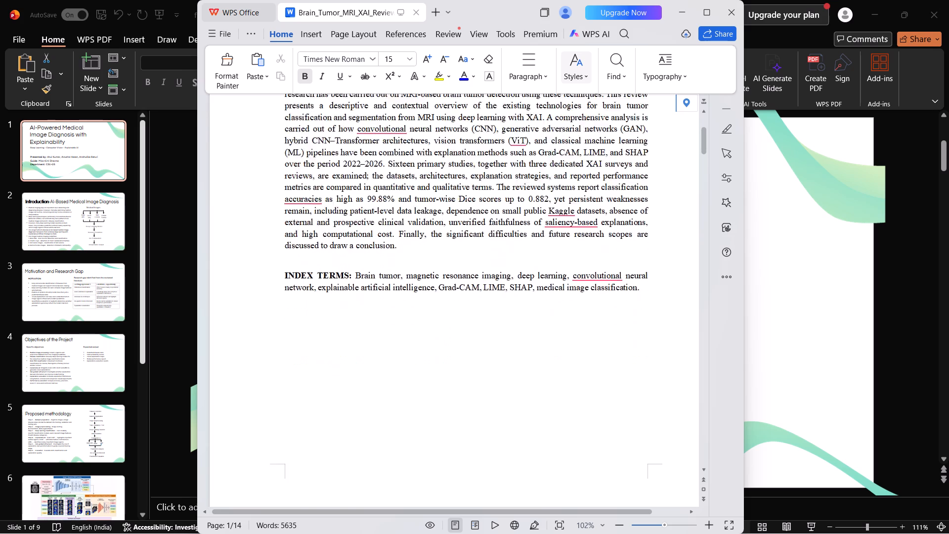
{"action": "scroll", "coordinate": [518, 375], "scroll_direction": "down", "scroll_amount": 6}
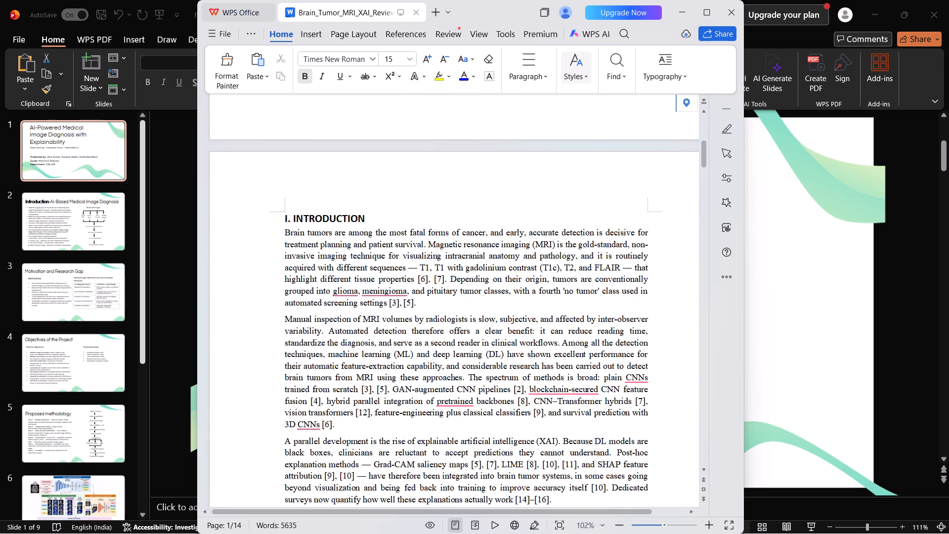
{"action": "scroll", "coordinate": [518, 375], "scroll_direction": "down", "scroll_amount": 7}
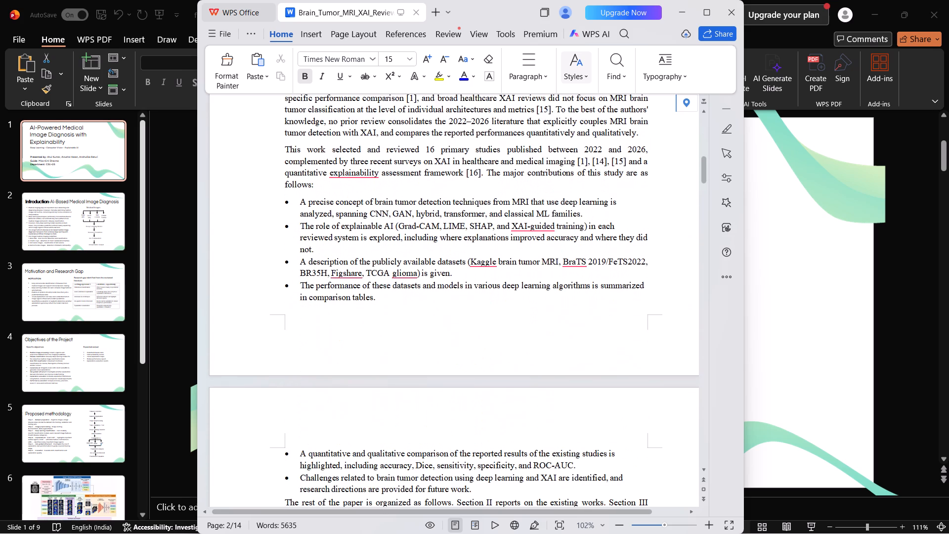
{"action": "scroll", "coordinate": [518, 375], "scroll_direction": "down", "scroll_amount": 20}
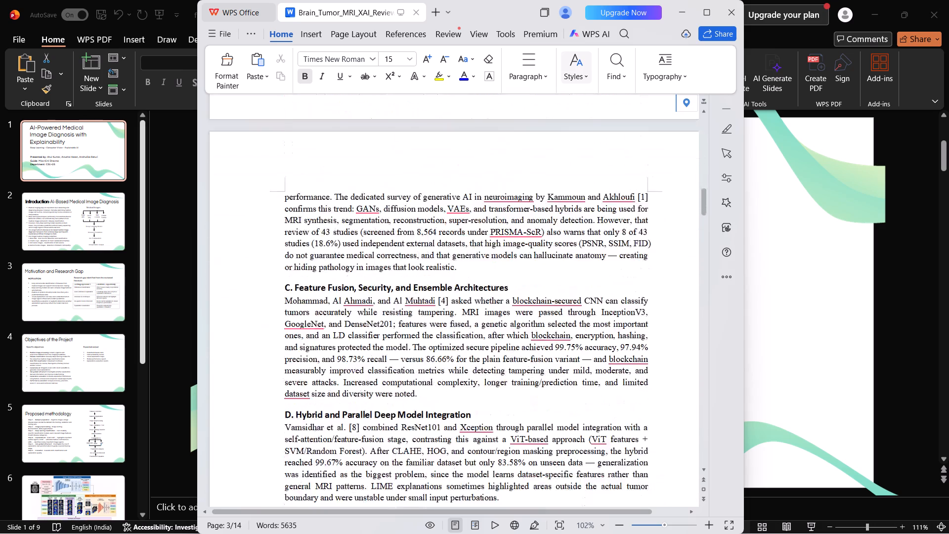
{"action": "scroll", "coordinate": [518, 375], "scroll_direction": "down", "scroll_amount": 15}
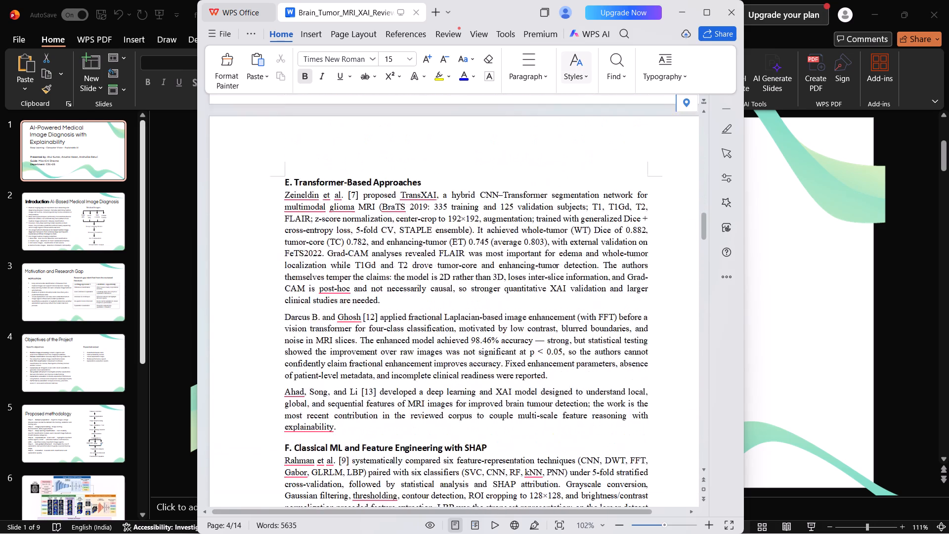
{"action": "scroll", "coordinate": [518, 375], "scroll_direction": "down", "scroll_amount": 13}
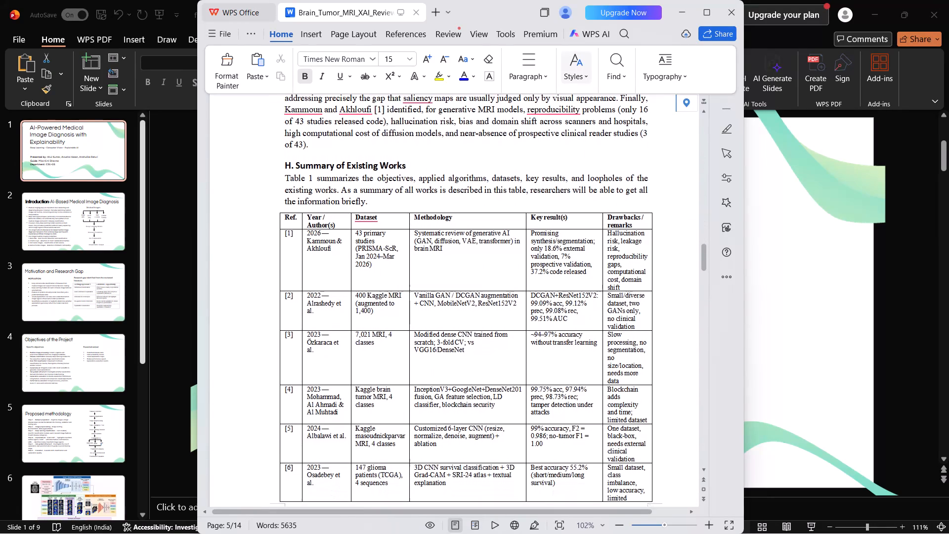
{"action": "scroll", "coordinate": [518, 375], "scroll_direction": "down", "scroll_amount": 6}
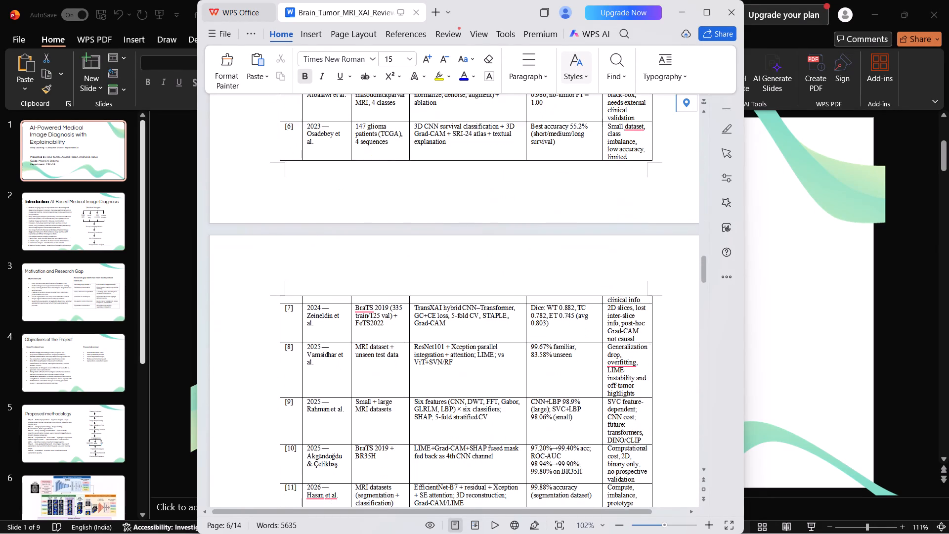
{"action": "scroll", "coordinate": [518, 375], "scroll_direction": "down", "scroll_amount": 12}
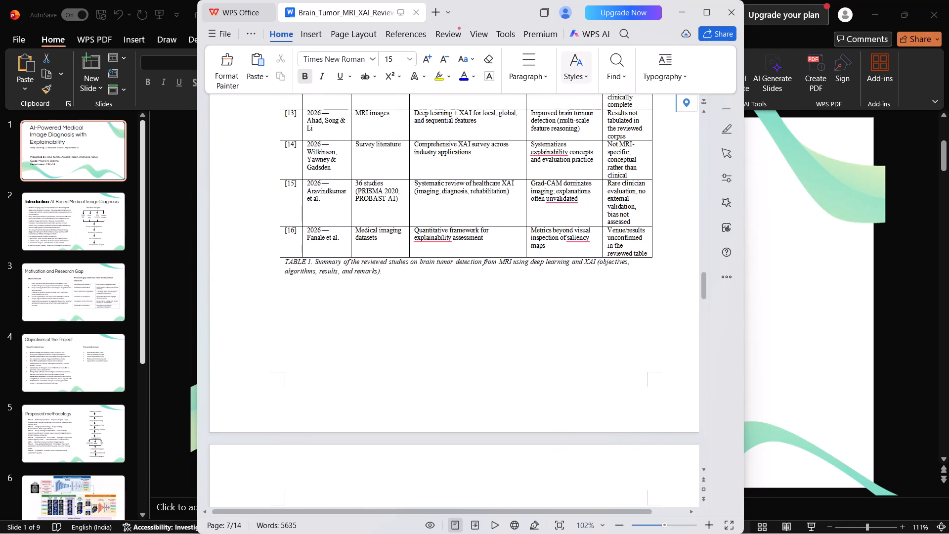
Read the sections on existing brain tumor detection techniques, datasets used and performance analysis.
{"action": "scroll", "coordinate": [518, 375], "scroll_direction": "down", "scroll_amount": 6}
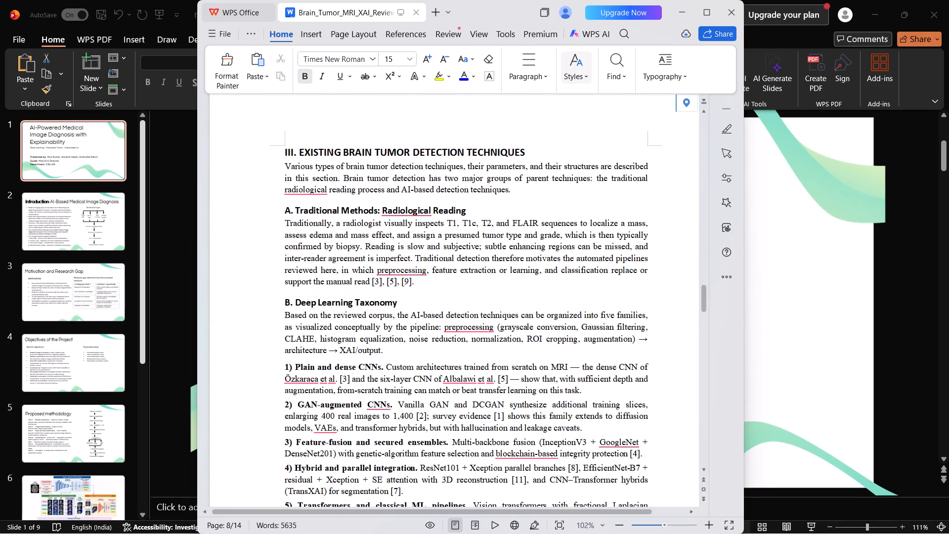
{"action": "scroll", "coordinate": [518, 375], "scroll_direction": "down", "scroll_amount": 5}
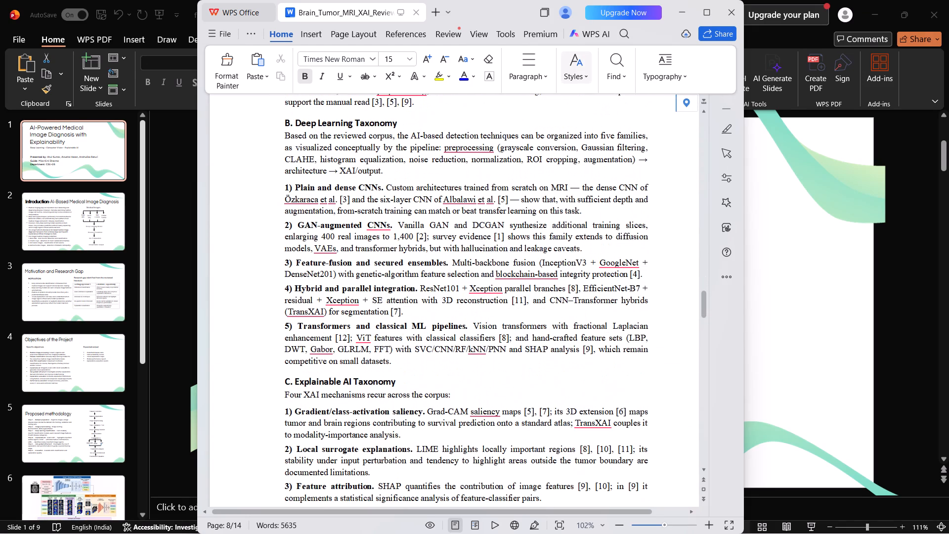
{"action": "scroll", "coordinate": [518, 375], "scroll_direction": "down", "scroll_amount": 6}
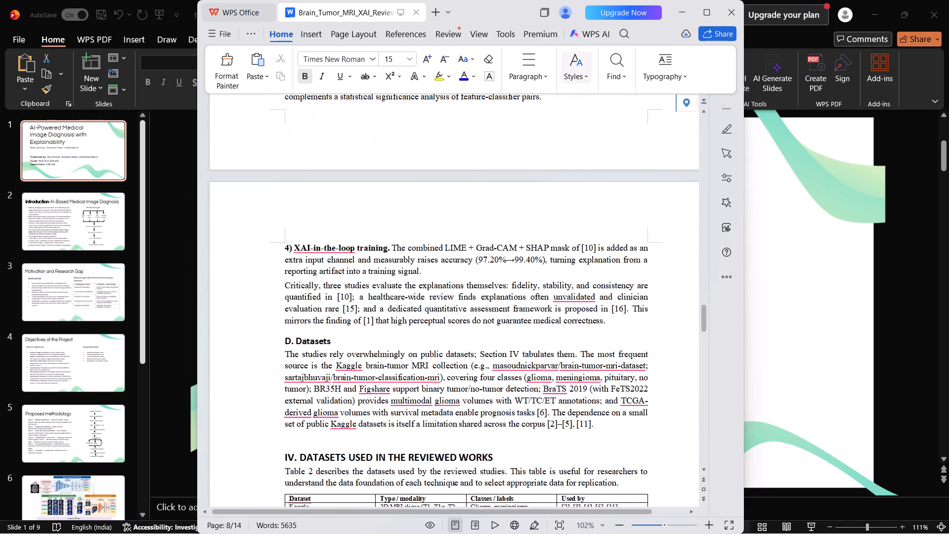
{"action": "scroll", "coordinate": [518, 375], "scroll_direction": "down", "scroll_amount": 7}
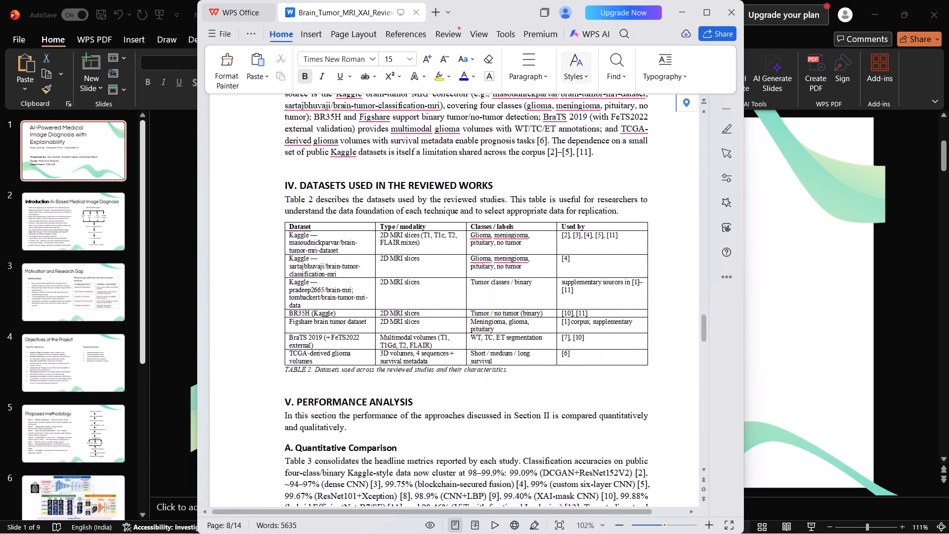
{"action": "scroll", "coordinate": [518, 375], "scroll_direction": "down", "scroll_amount": 1}
Go back to Table 1 and examine the summary of reviewed studies, focusing on the row for reference [10].
{"action": "scroll", "coordinate": [518, 375], "scroll_direction": "up", "scroll_amount": 9}
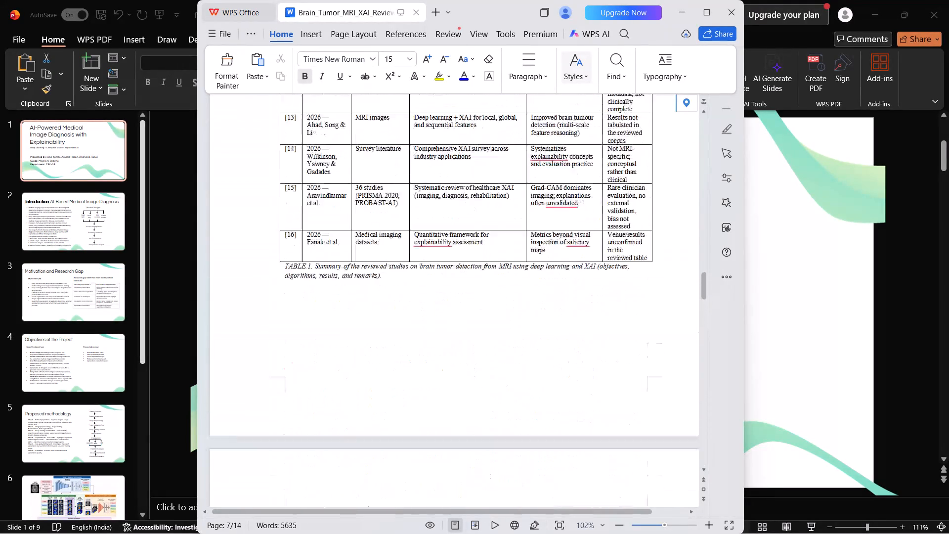
{"action": "scroll", "coordinate": [518, 375], "scroll_direction": "up", "scroll_amount": 12}
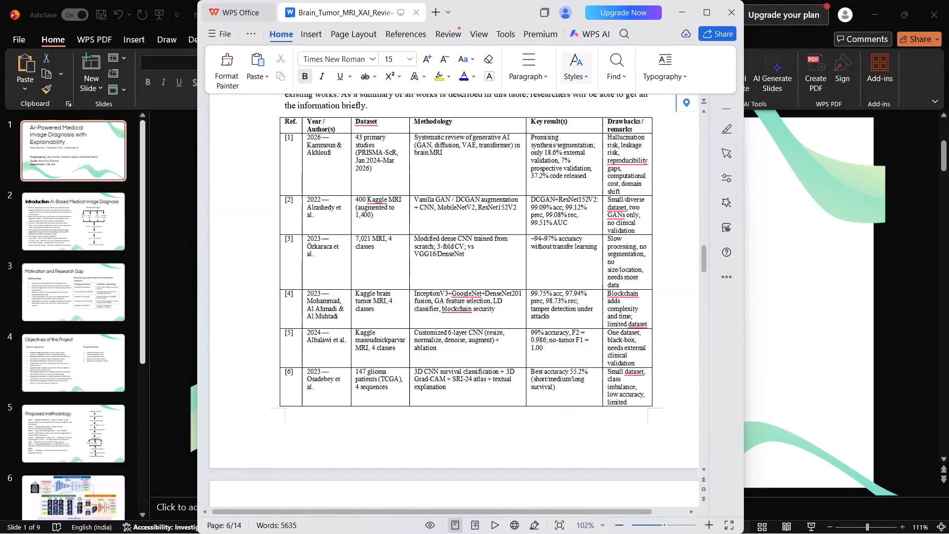
{"action": "scroll", "coordinate": [518, 375], "scroll_direction": "up", "scroll_amount": 6}
{"action": "scroll", "coordinate": [518, 375], "scroll_direction": "down", "scroll_amount": 1}
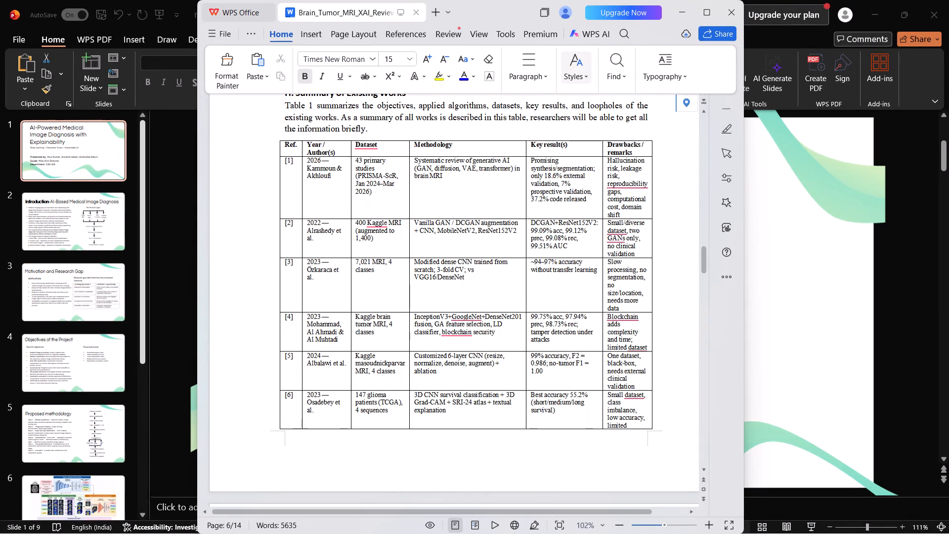
{"action": "scroll", "coordinate": [518, 375], "scroll_direction": "down", "scroll_amount": 1}
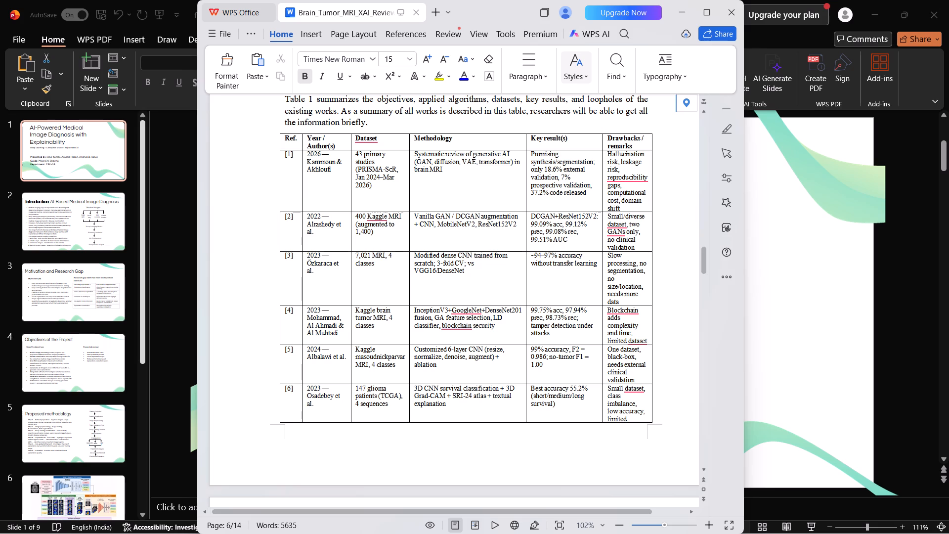
{"action": "scroll", "coordinate": [518, 375], "scroll_direction": "down", "scroll_amount": 13}
{"action": "scroll", "coordinate": [518, 375], "scroll_direction": "up", "scroll_amount": 1}
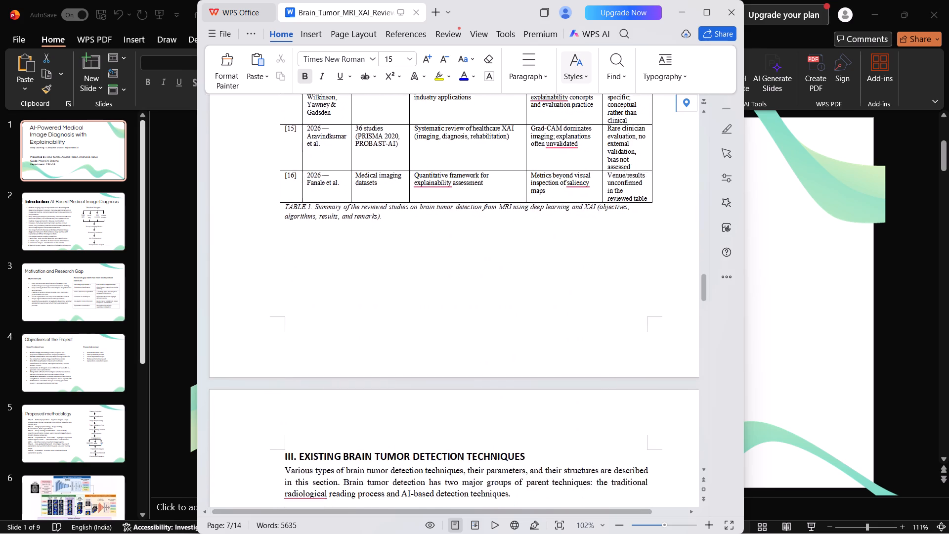
{"action": "scroll", "coordinate": [518, 375], "scroll_direction": "up", "scroll_amount": 1}
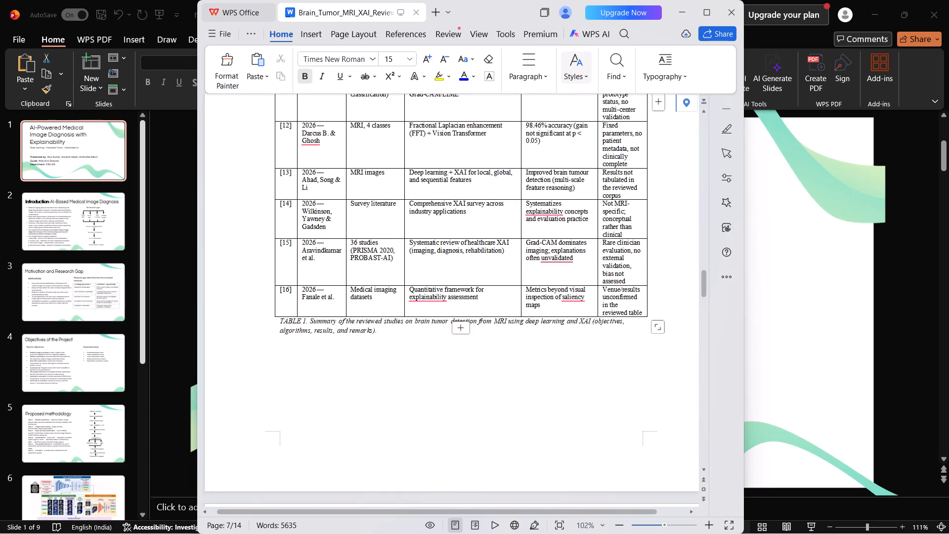
{"action": "scroll", "coordinate": [307, 175], "scroll_direction": "up", "scroll_amount": 2}
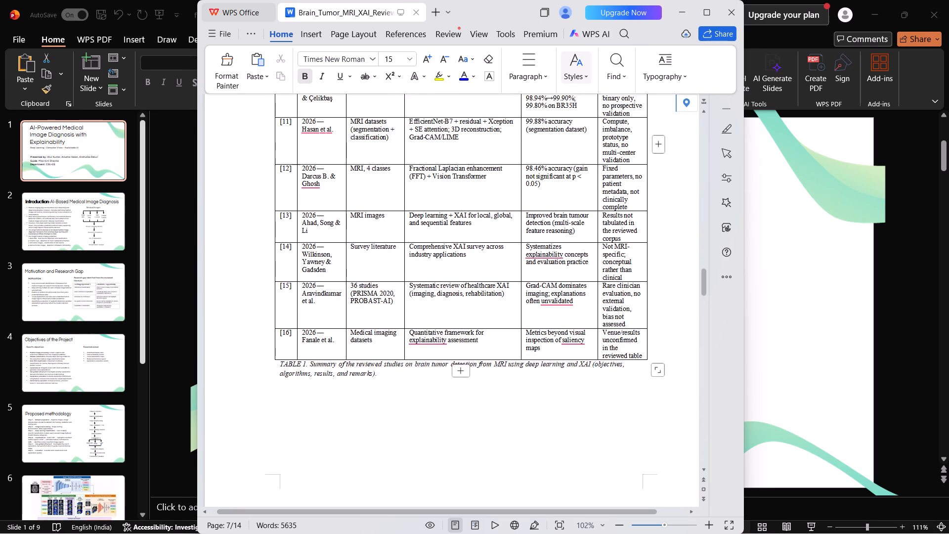
{"action": "scroll", "coordinate": [307, 175], "scroll_direction": "up", "scroll_amount": 2}
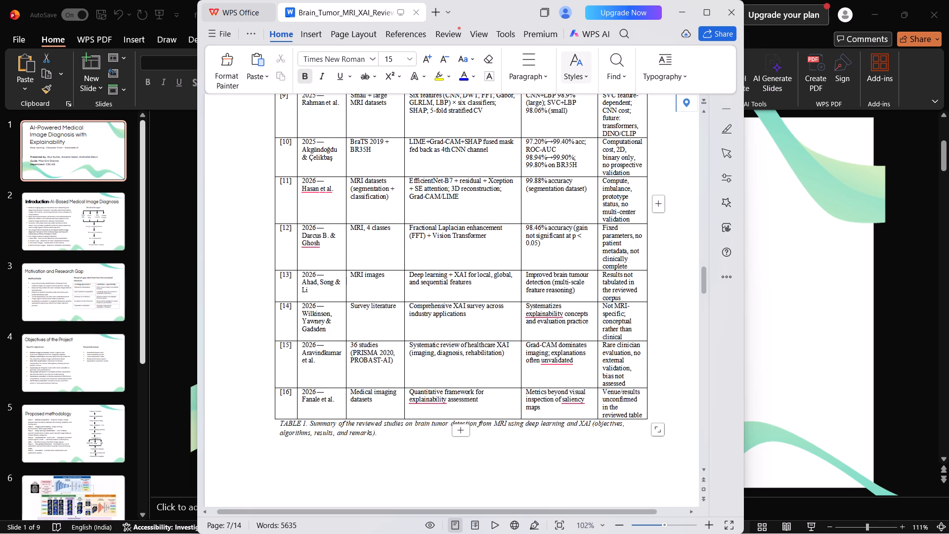
{"action": "scroll", "coordinate": [370, 163], "scroll_direction": "up", "scroll_amount": 2}
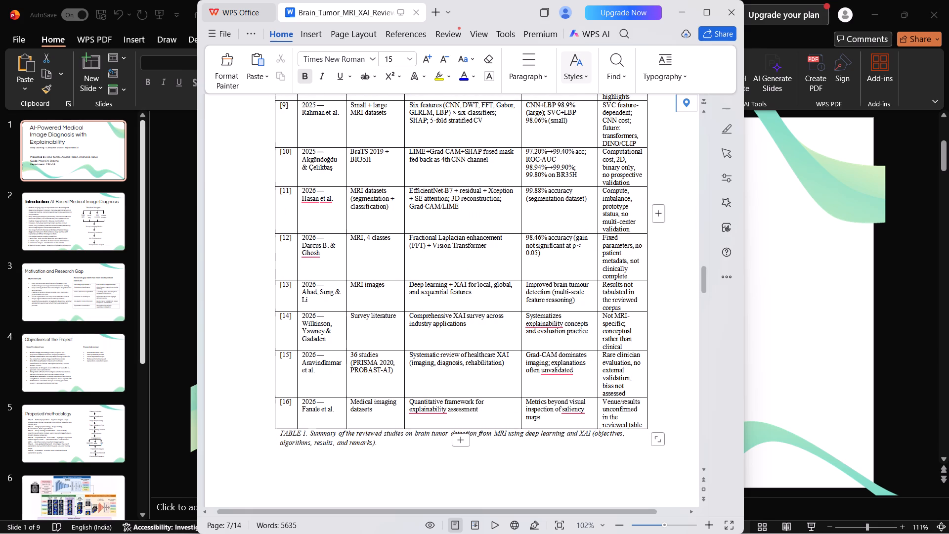
{"action": "scroll", "coordinate": [370, 163], "scroll_direction": "up", "scroll_amount": 1}
{"action": "left_click", "coordinate": [290, 158]}
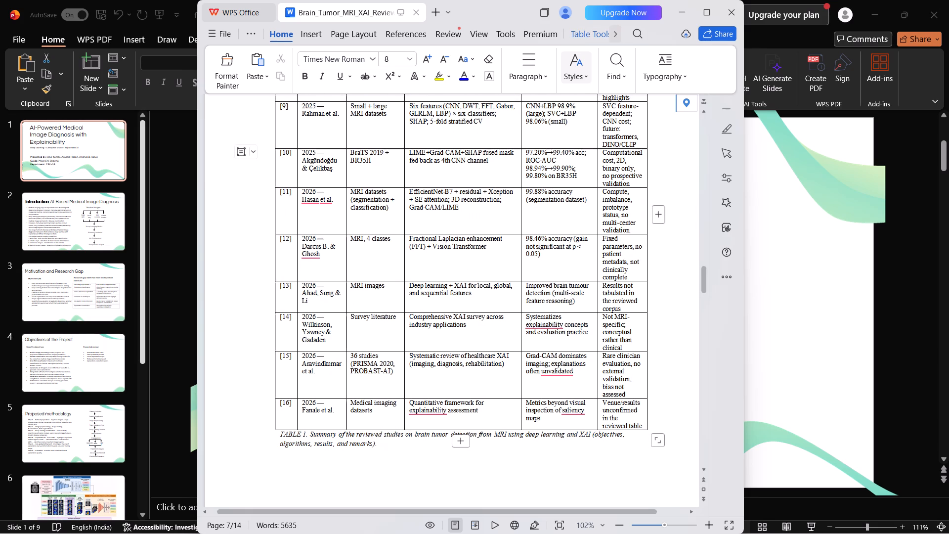
{"action": "left_click", "coordinate": [373, 161]}
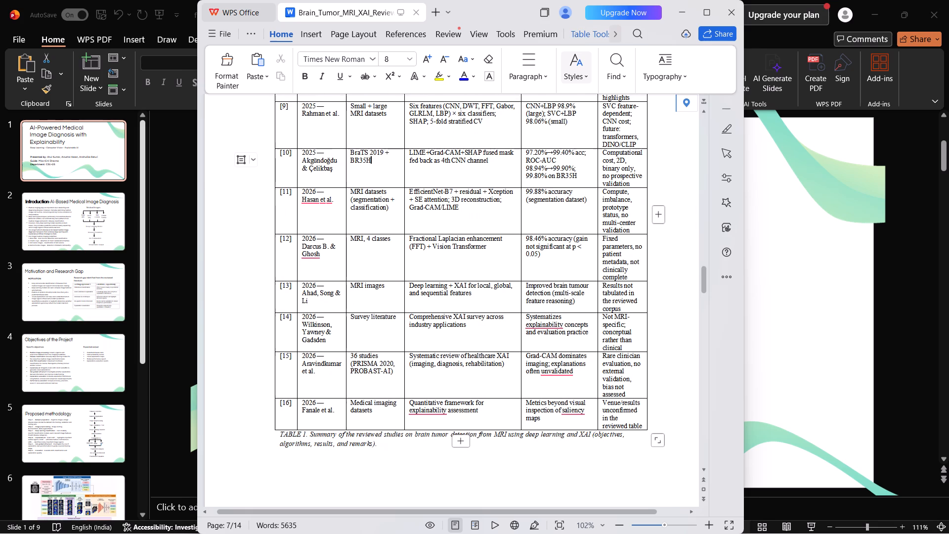
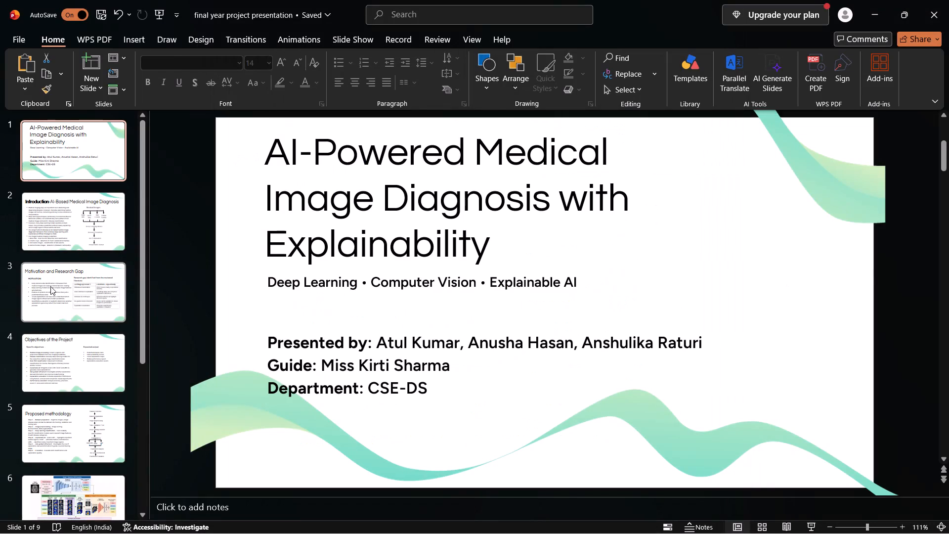
Review the presentation slides in order from the Introduction on slide 2 through to the Conclusion on slide 8.
{"action": "left_click", "coordinate": [78, 230]}
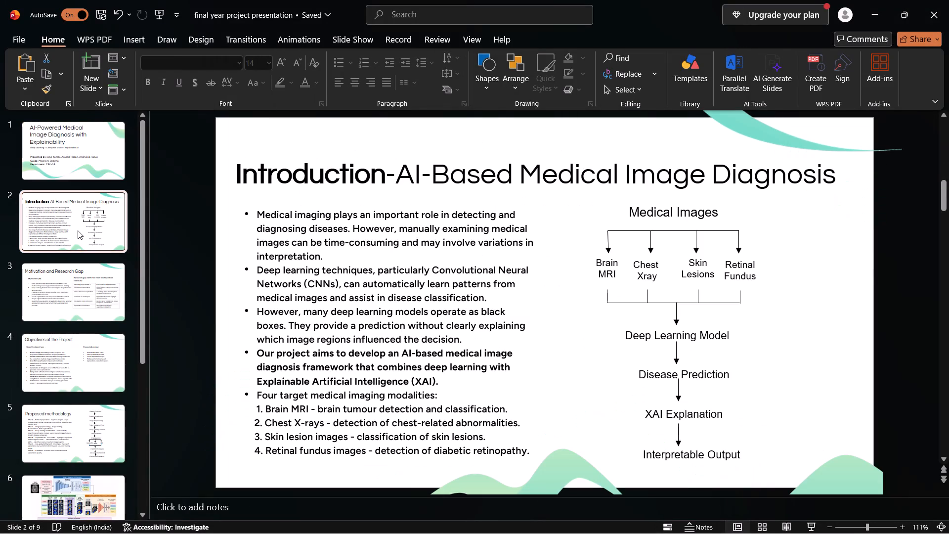
{"action": "key", "text": "Down"}
{"action": "key", "text": "Down"}
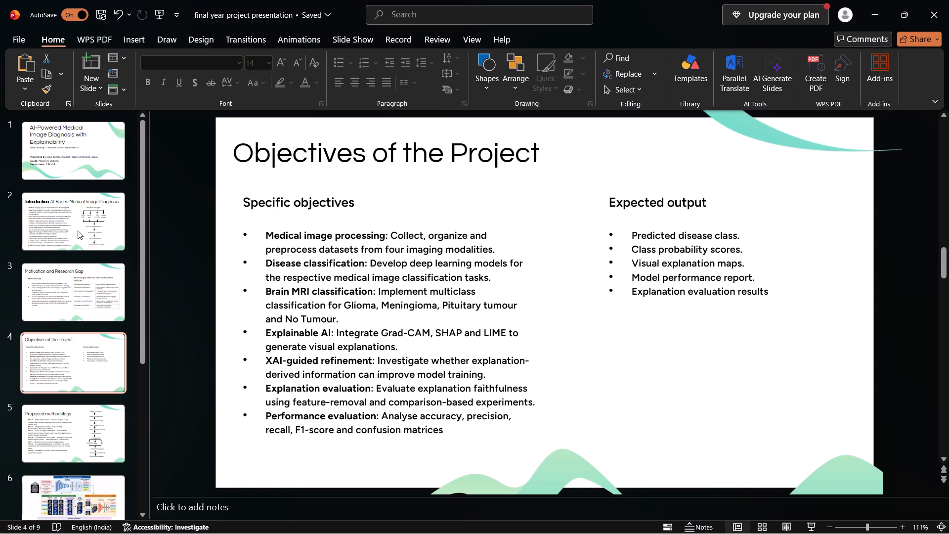
{"action": "key", "text": "Down"}
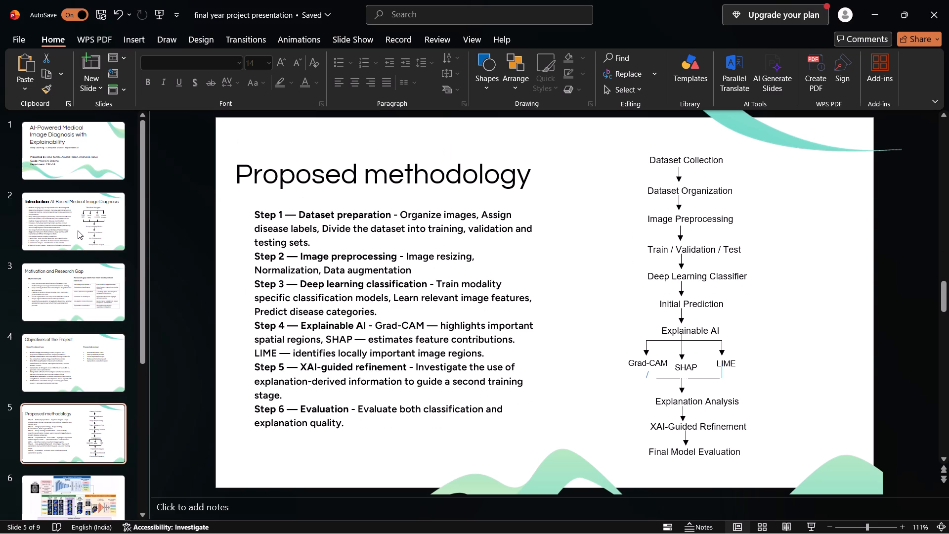
{"action": "key", "text": "Down"}
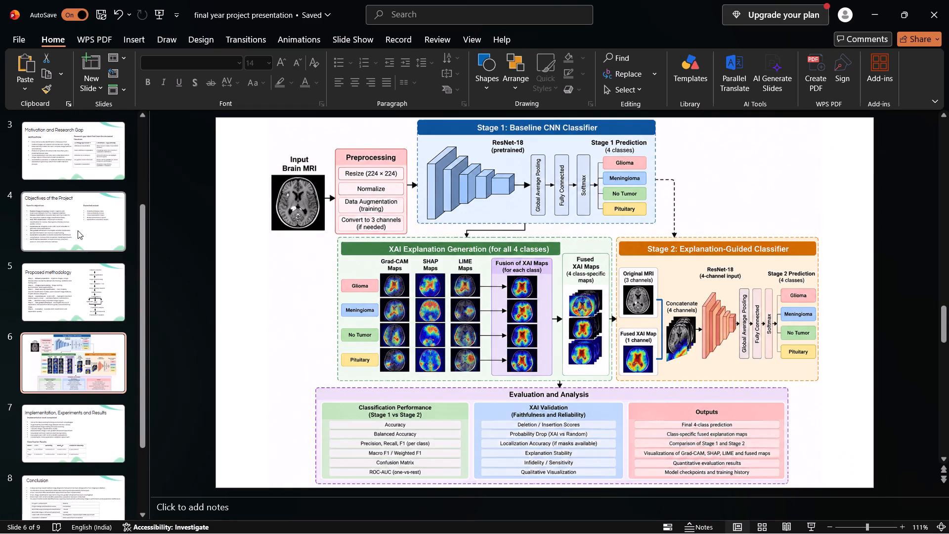
{"action": "key", "text": "Down"}
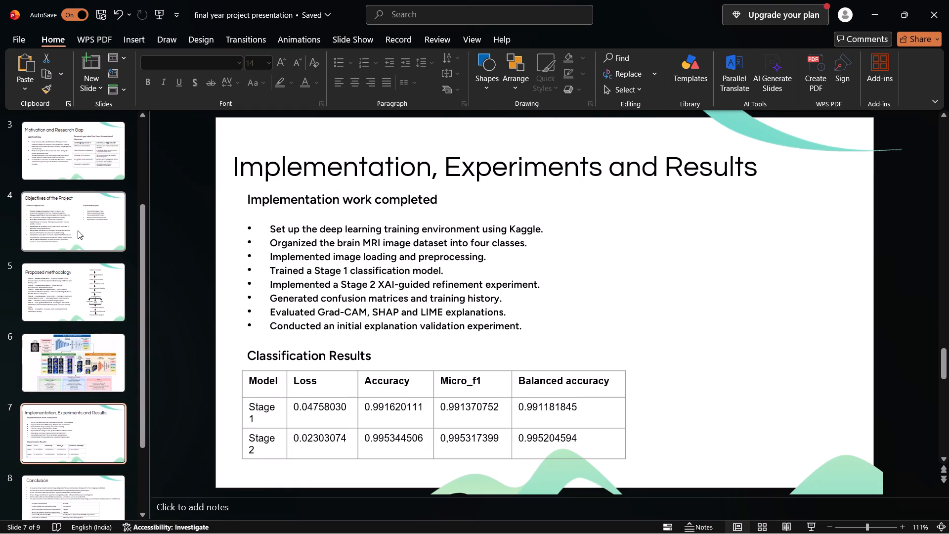
{"action": "key", "text": "Down"}
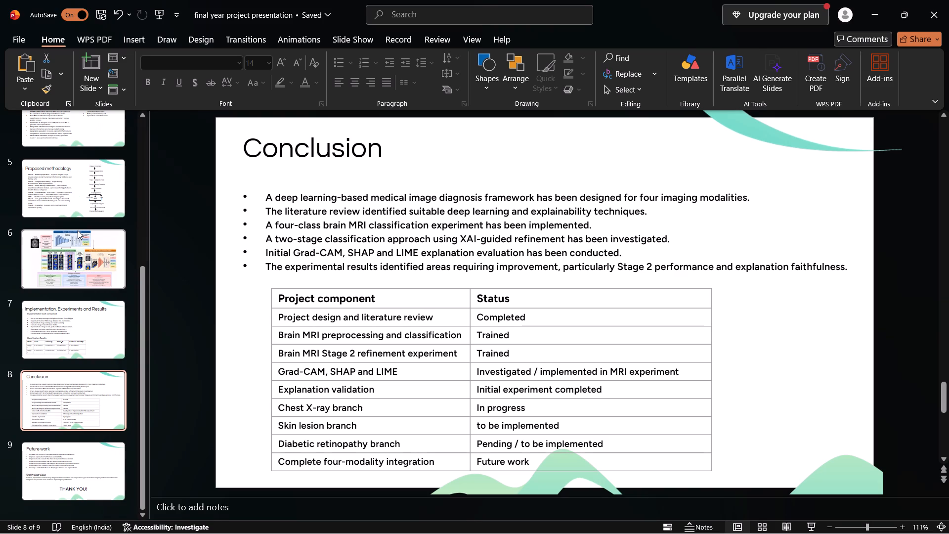
Select the "Explanation validation" text in the project component table on the Conclusion slide.
{"action": "triple_click", "coordinate": [350, 391]}
{"action": "left_click", "coordinate": [350, 391]}
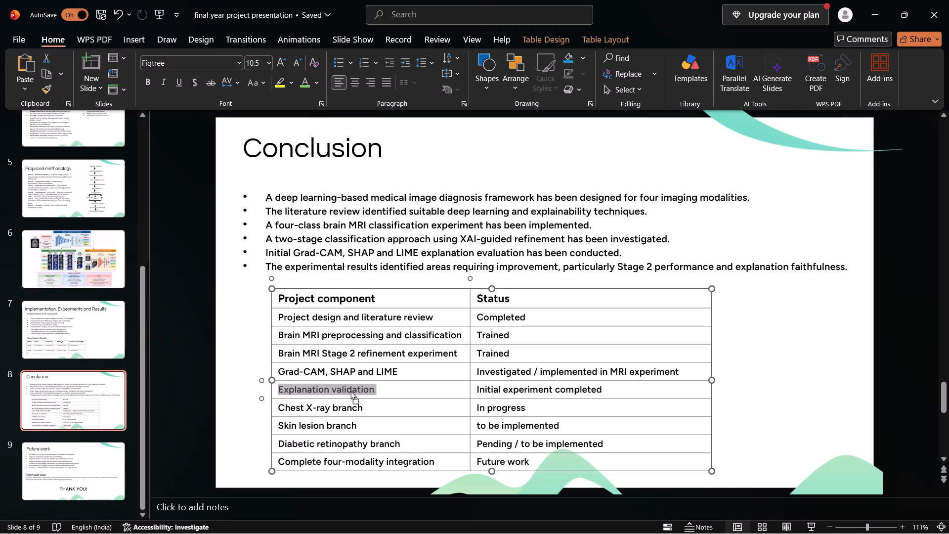
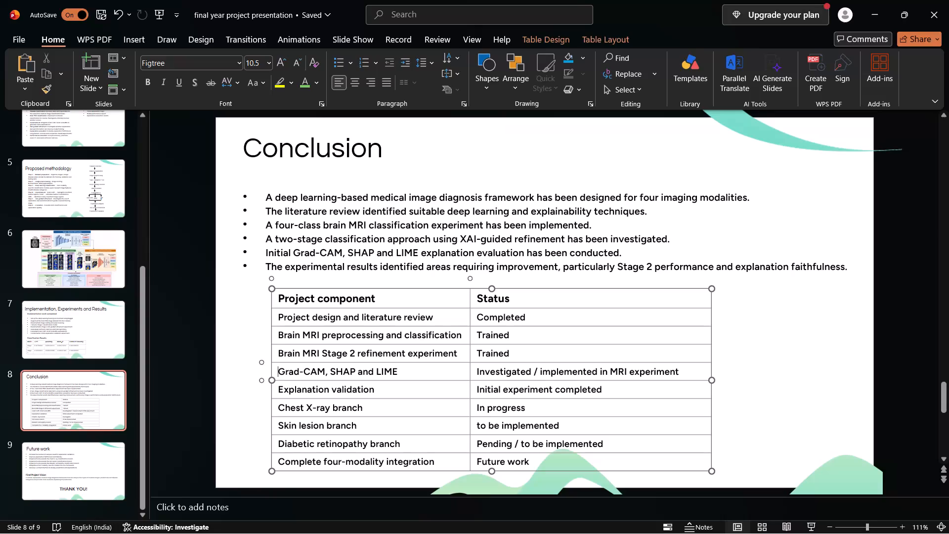
Review the slides backwards from the Implementation, Experiments and Results slide to the title slide, and forward again to the two-stage classifier diagram on slide 6.
{"action": "key", "text": "Up"}
{"action": "left_click", "coordinate": [101, 337]}
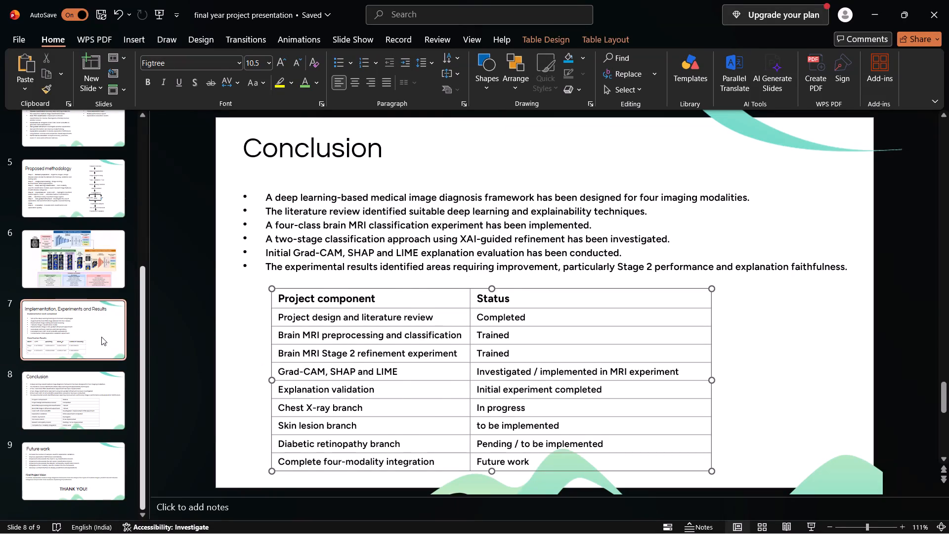
{"action": "key", "text": "1"}
{"action": "key", "text": "Up"}
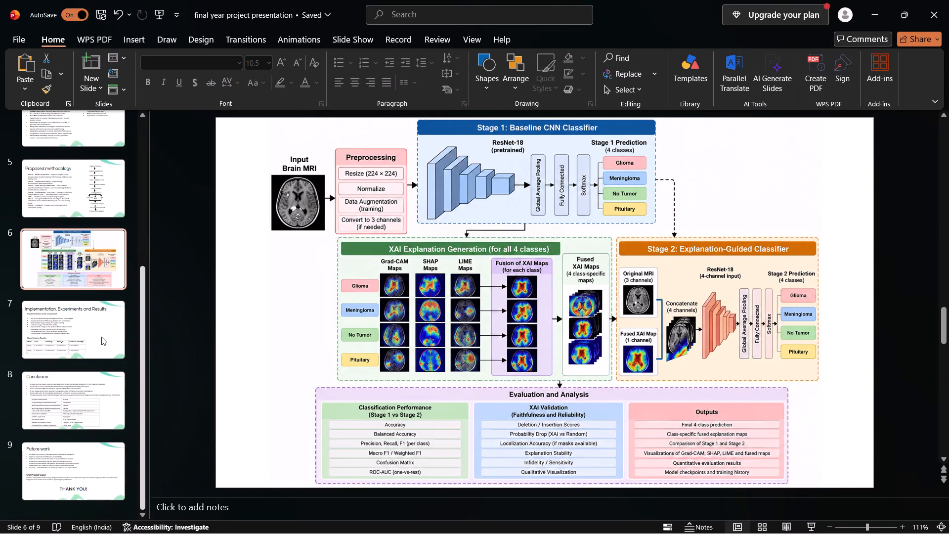
{"action": "key", "text": "Up"}
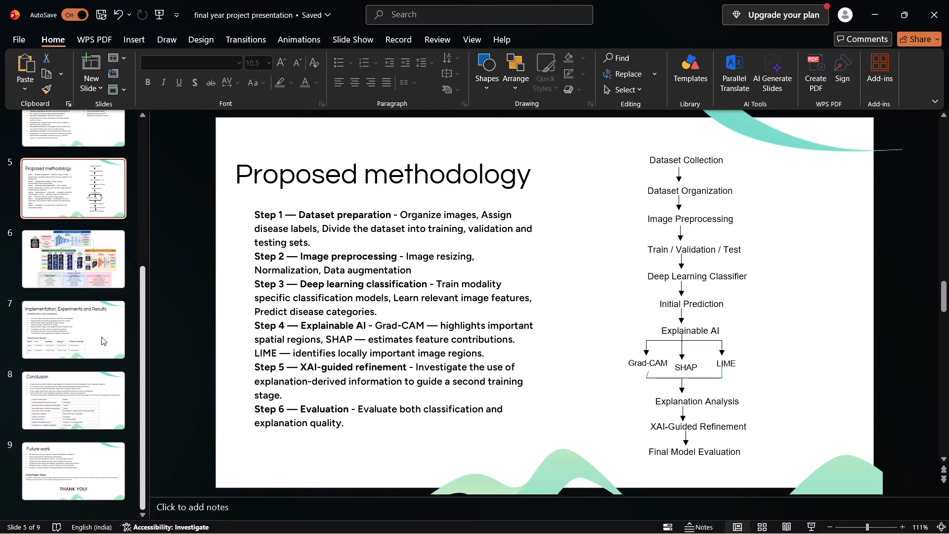
{"action": "key", "text": "Up"}
{"action": "key", "text": "Up"}
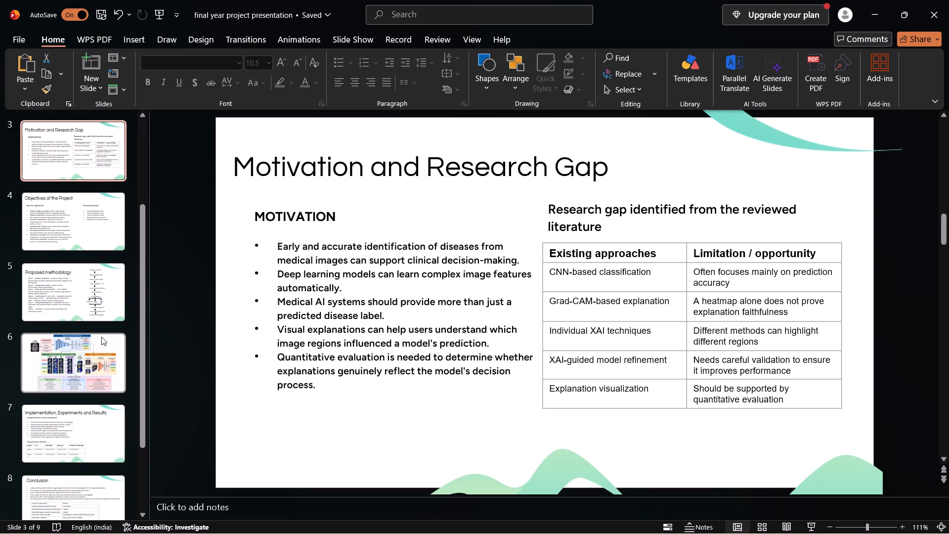
{"action": "key", "text": "Up"}
{"action": "key", "text": "Up"}
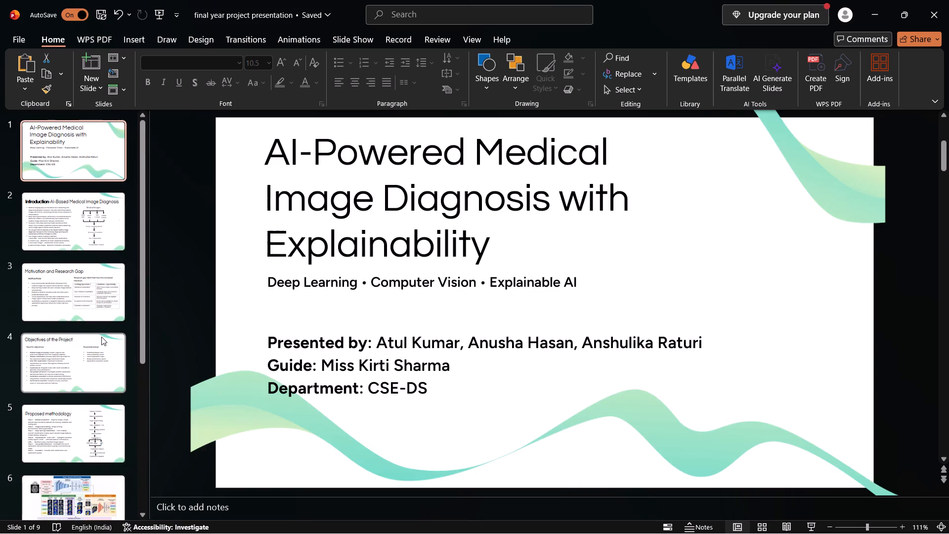
{"action": "key", "text": "Down"}
{"action": "key", "text": "Down"}
{"action": "key", "text": "Down"}
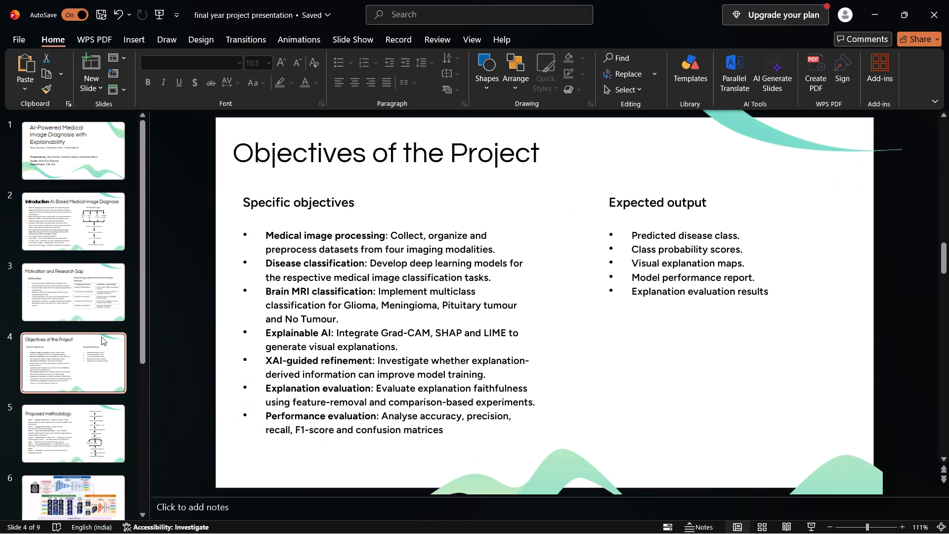
{"action": "key", "text": "Down"}
{"action": "key", "text": "Down"}
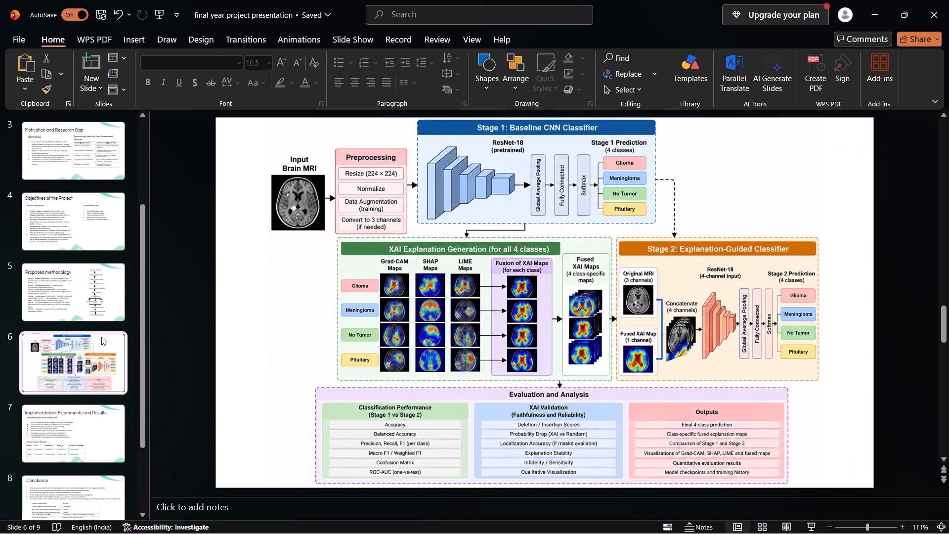
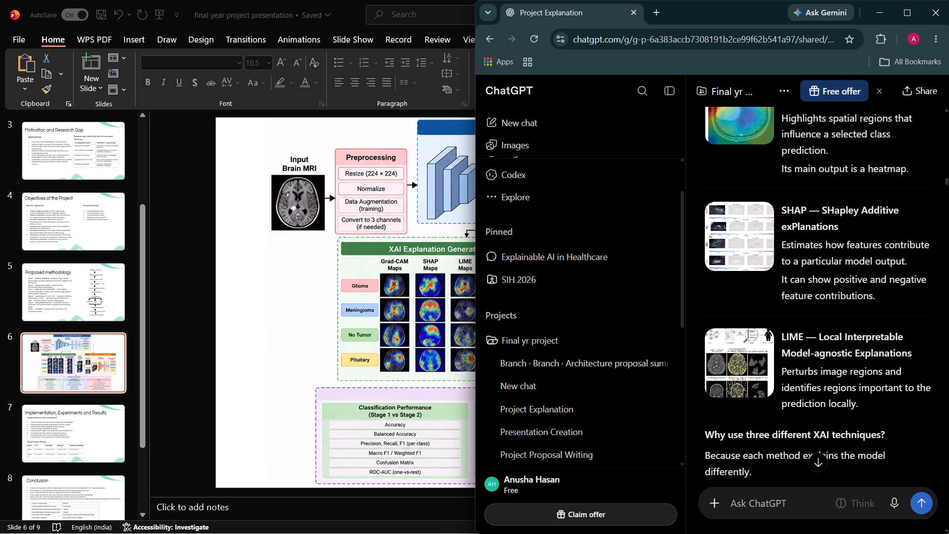
Examine the example image for SHAP at full size in the XAI methods explanation and return to the chat.
{"action": "left_click", "coordinate": [755, 248]}
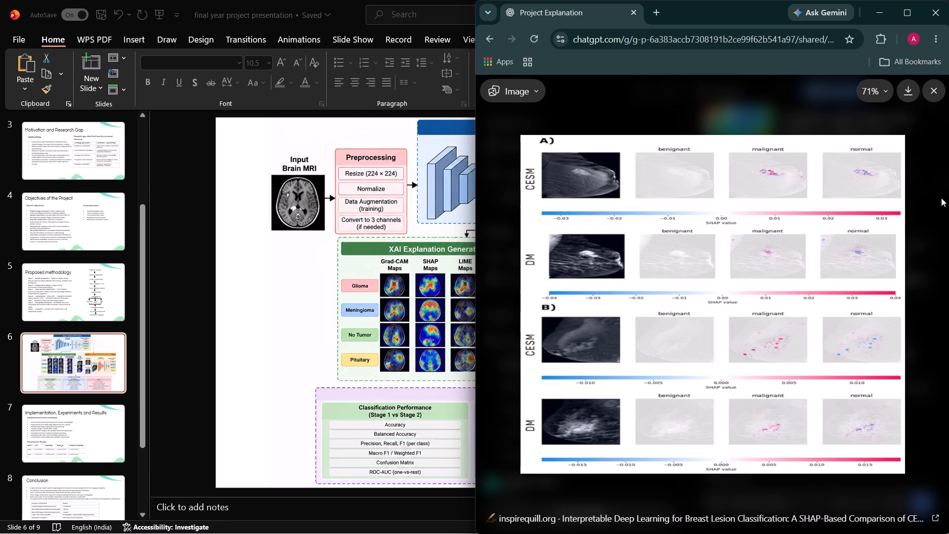
{"action": "left_click", "coordinate": [935, 92]}
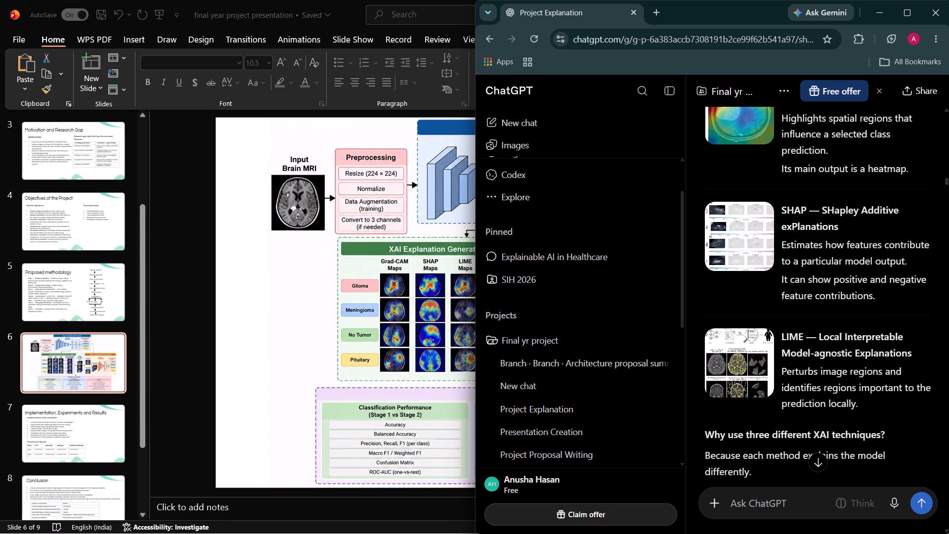
{"action": "left_click", "coordinate": [495, 285]}
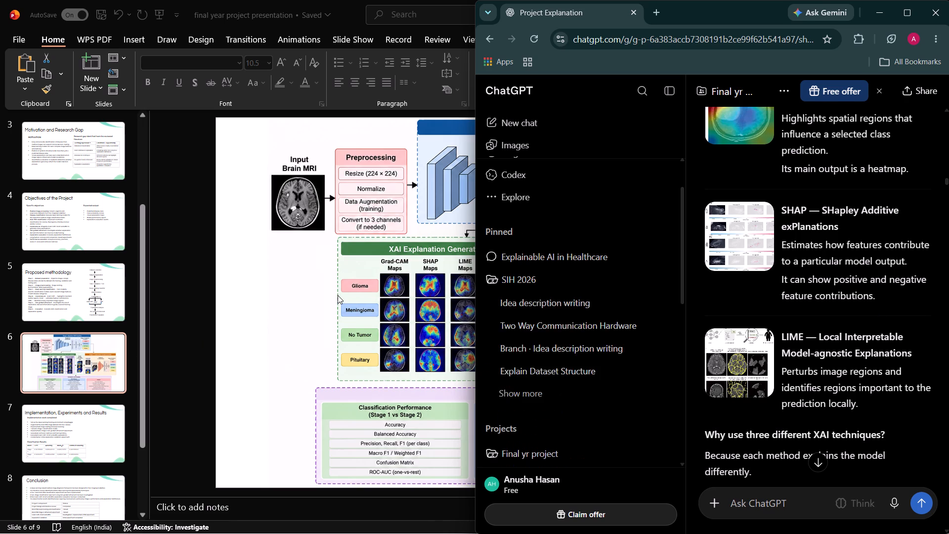
Switch to PowerPoint and save the final year project presentation with nothing selected on the architecture diagram slide.
{"action": "left_click", "coordinate": [338, 295]}
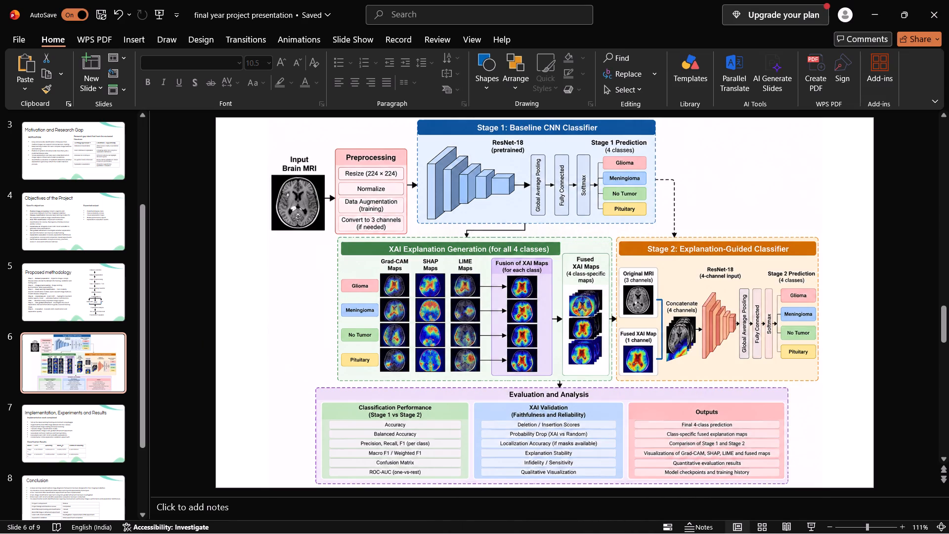
{"action": "left_click", "coordinate": [338, 295]}
{"action": "key", "text": "ctrl+s"}
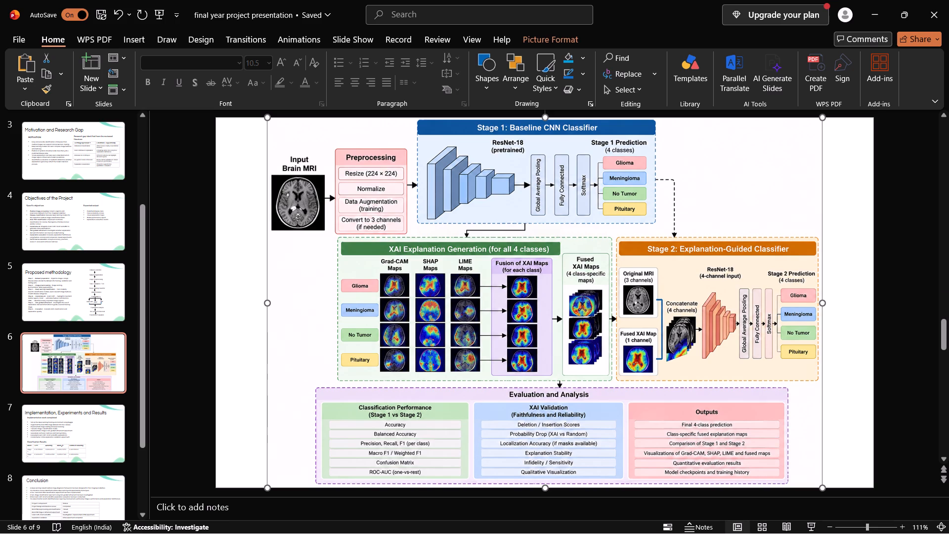
{"action": "left_click", "coordinate": [248, 270]}
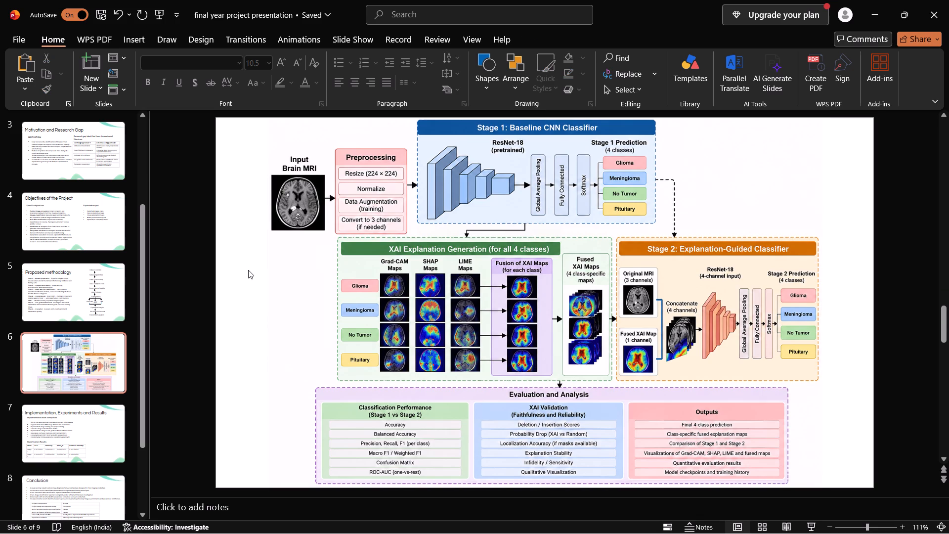
{"action": "key", "text": "ctrl+s"}
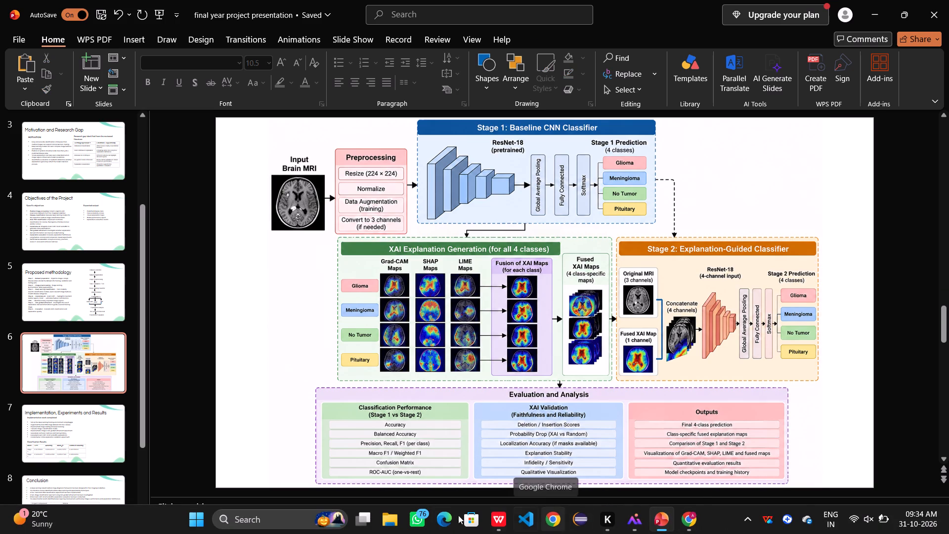
Switch to WhatsApp.
{"action": "left_click", "coordinate": [412, 516]}
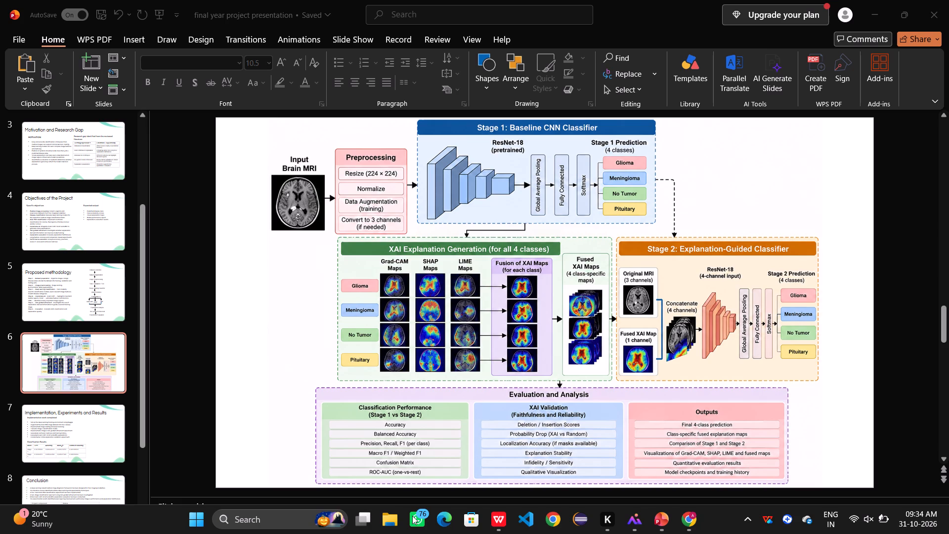